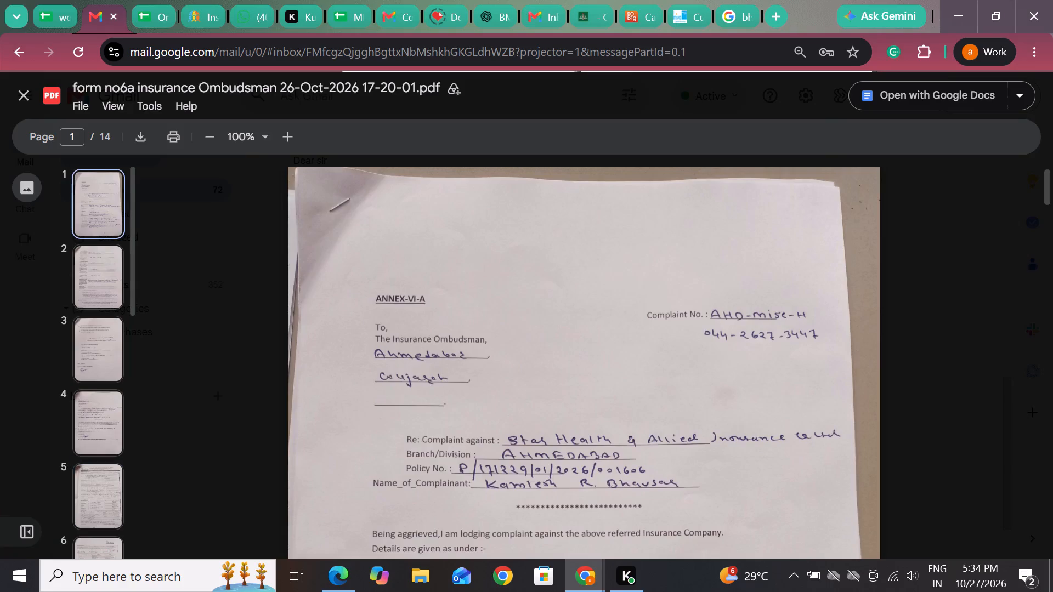
{"action": "left_click", "coordinate": [31, 105]}
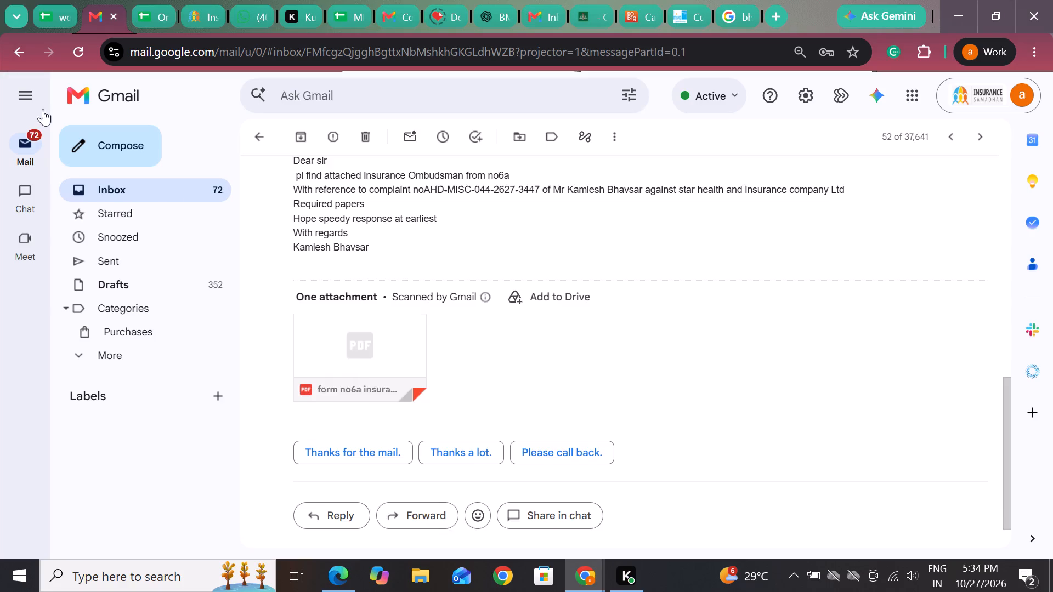
Copy the complainant's name from the email sign-off and search for it in the Insurance Samadhan admin data list.
{"action": "scroll", "coordinate": [305, 308], "scroll_direction": "up", "scroll_amount": 2}
{"action": "scroll", "coordinate": [352, 345], "scroll_direction": "down", "scroll_amount": 1}
{"action": "left_click_drag", "start_coordinate": [386, 329], "coordinate": [265, 328]}
{"action": "key", "text": "ctrl+c"}
{"action": "key", "text": "ctrl+c"}
{"action": "key", "text": "ctrl+c"}
{"action": "left_click", "coordinate": [185, 8]}
{"action": "triple_click", "coordinate": [133, 179], "text": "ctrl"}
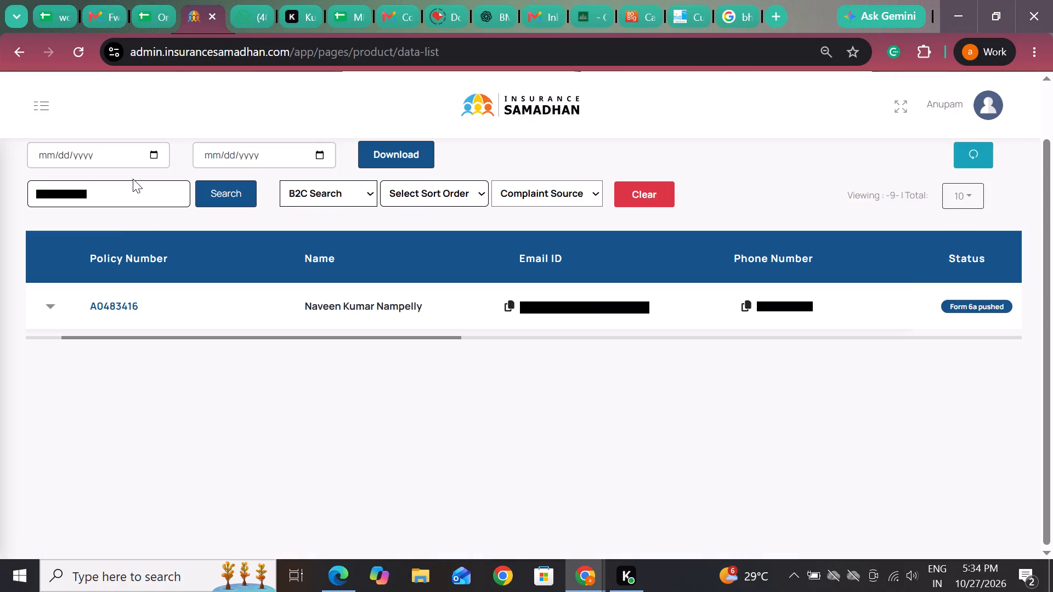
{"action": "double_click", "coordinate": [137, 185], "text": "ctrl"}
{"action": "key", "text": "ctrl+v"}
{"action": "left_click", "coordinate": [218, 189]}
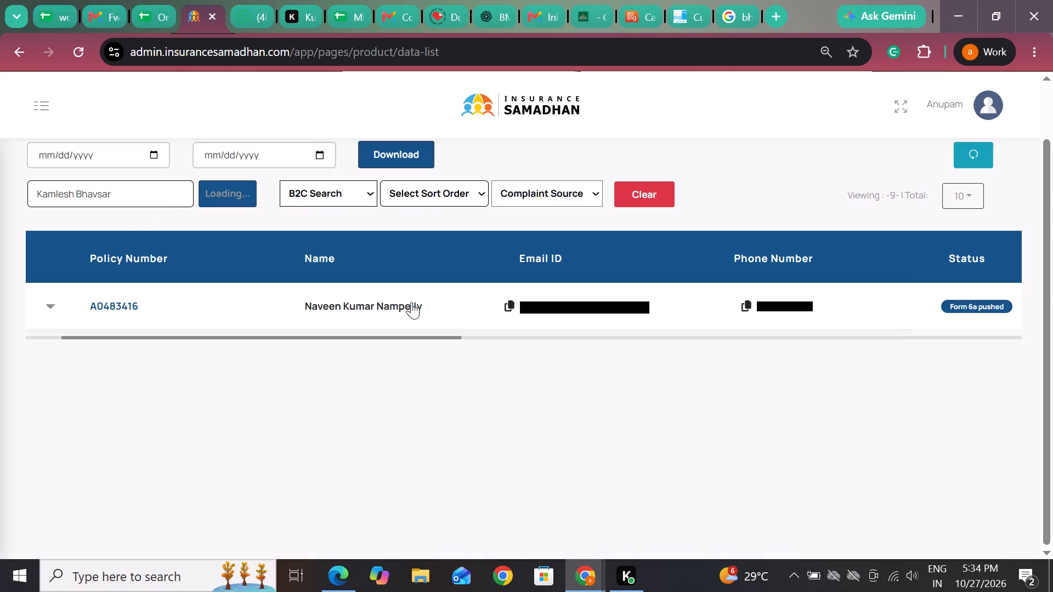
Copy the complainant's phone number from the search result and call it using the Smartflo dialer.
{"action": "scroll", "coordinate": [412, 313], "scroll_direction": "left", "scroll_amount": 2}
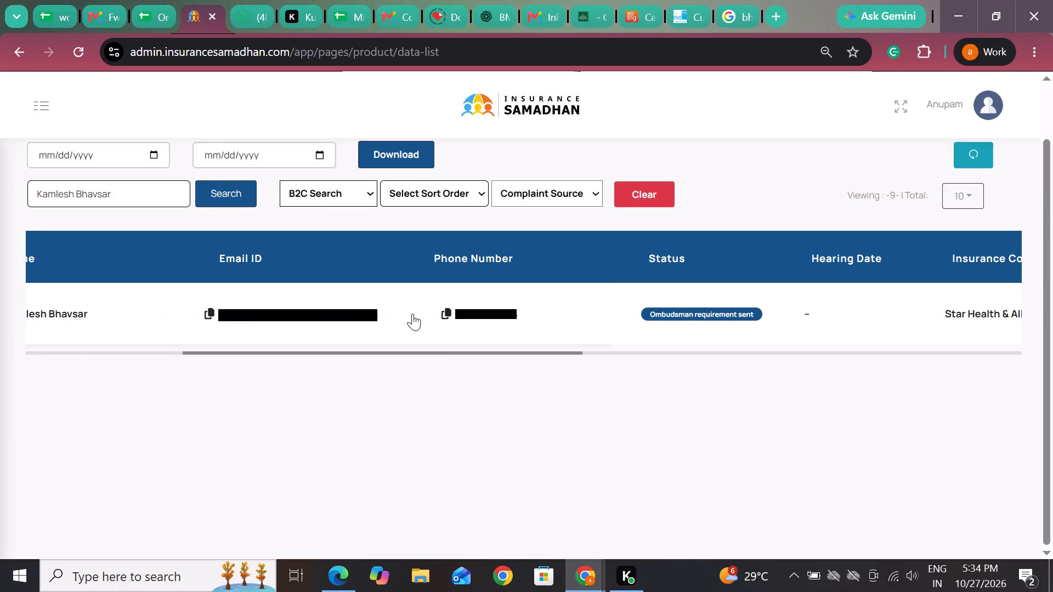
{"action": "scroll", "coordinate": [417, 314], "scroll_direction": "left", "scroll_amount": 1}
{"action": "left_click", "coordinate": [450, 312]}
{"action": "left_click", "coordinate": [628, 19]}
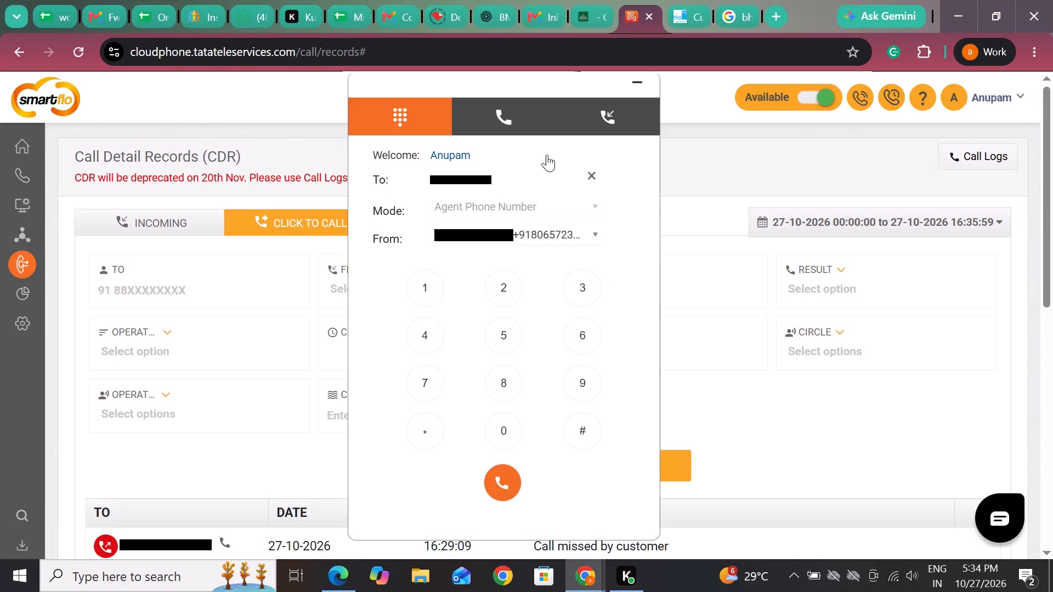
{"action": "double_click", "coordinate": [497, 182], "text": "ctrl"}
{"action": "key", "text": "ctrl+v"}
{"action": "left_click", "coordinate": [488, 500]}
{"action": "left_click", "coordinate": [494, 489]}
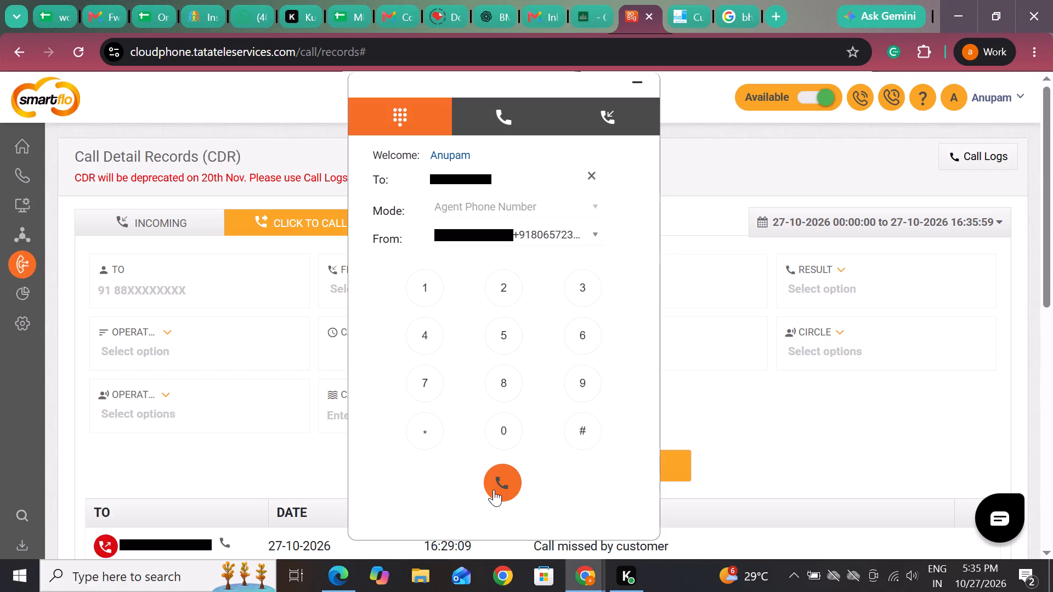
Switch to the Insurance Samadhan admin site and open the communication log of the listed customer's complaint.
{"action": "left_click", "coordinate": [191, 5]}
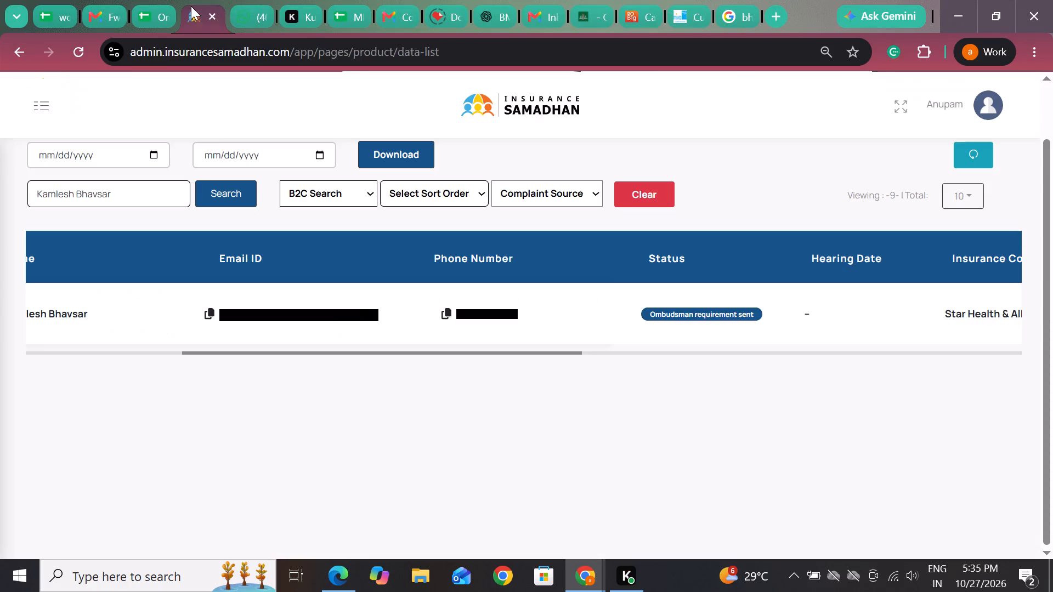
{"action": "scroll", "coordinate": [345, 309], "scroll_direction": "left", "scroll_amount": 3}
{"action": "left_click", "coordinate": [486, 321]}
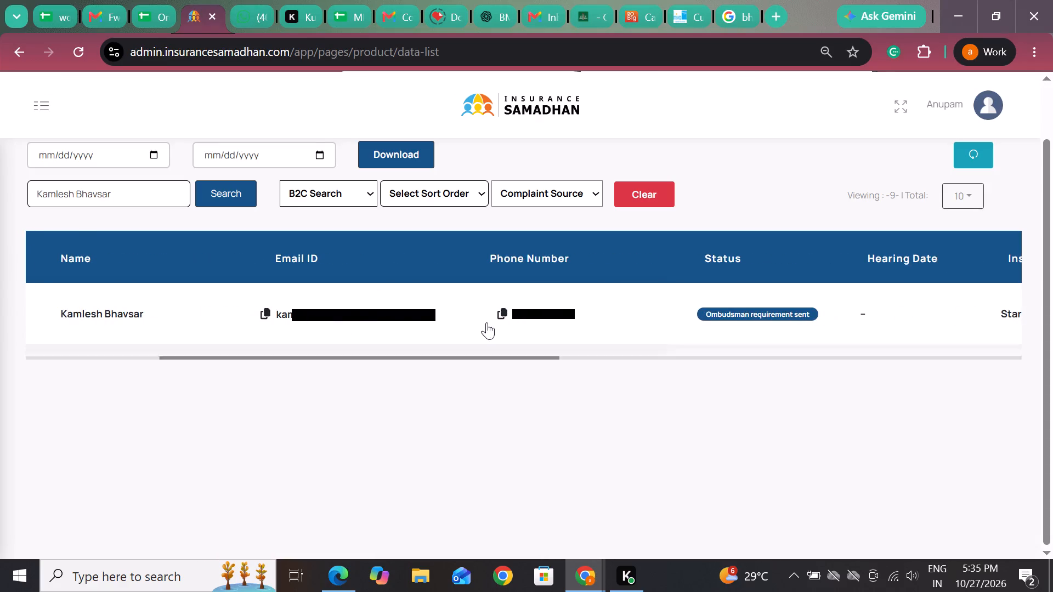
{"action": "left_click", "coordinate": [512, 374]}
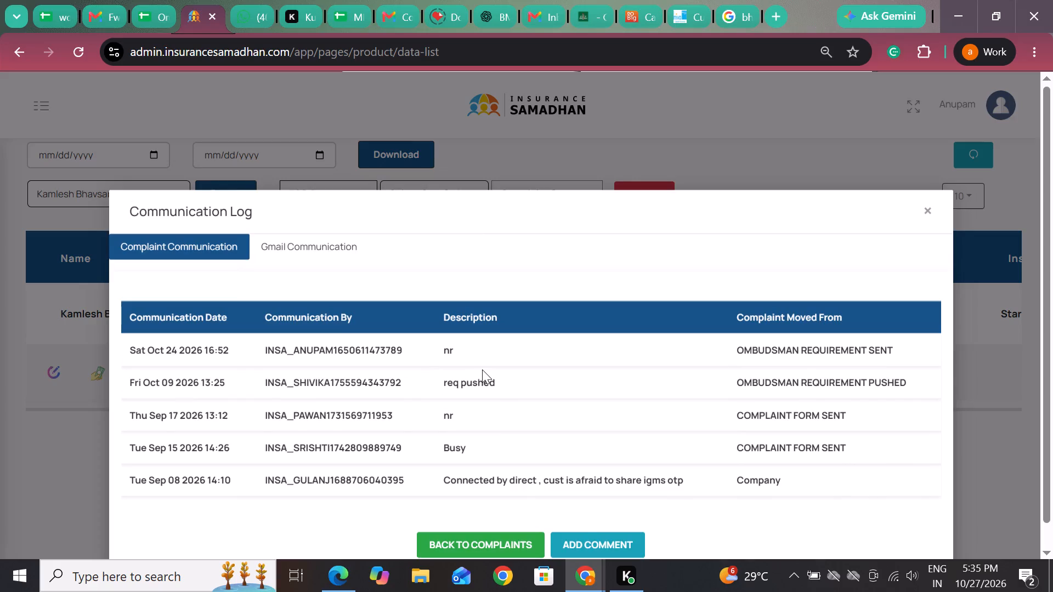
Add and save a complaint comment with the description "nr", then close the communication log.
{"action": "scroll", "coordinate": [489, 424], "scroll_direction": "down", "scroll_amount": 8}
{"action": "left_click", "coordinate": [557, 505]}
{"action": "left_click", "coordinate": [574, 514]}
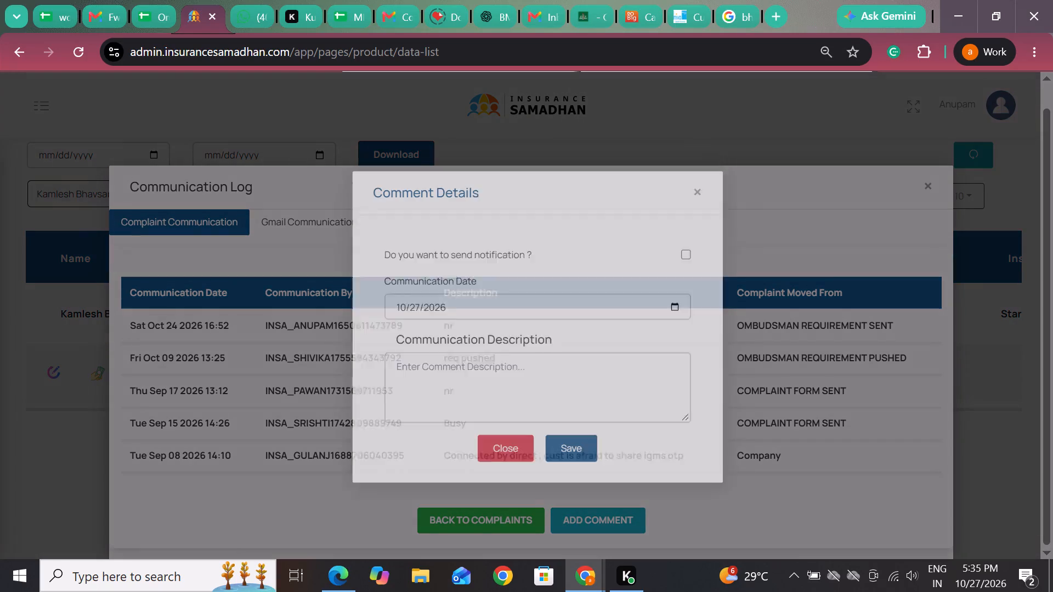
{"action": "left_click", "coordinate": [418, 389]}
{"action": "key", "text": "n"}
{"action": "key", "text": "r"}
{"action": "left_click", "coordinate": [571, 462]}
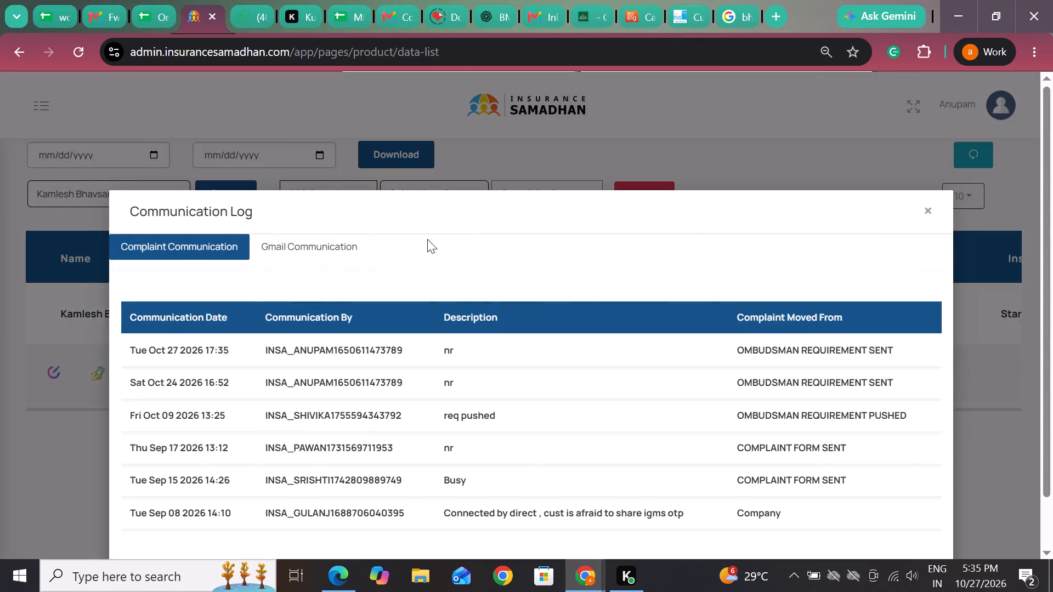
{"action": "scroll", "coordinate": [427, 239], "scroll_direction": "up", "scroll_amount": 12}
{"action": "left_click", "coordinate": [424, 134]}
Open the complaint details page of the same customer from the complaint list.
{"action": "scroll", "coordinate": [290, 291], "scroll_direction": "right", "scroll_amount": 6}
{"action": "left_click", "coordinate": [220, 317]}
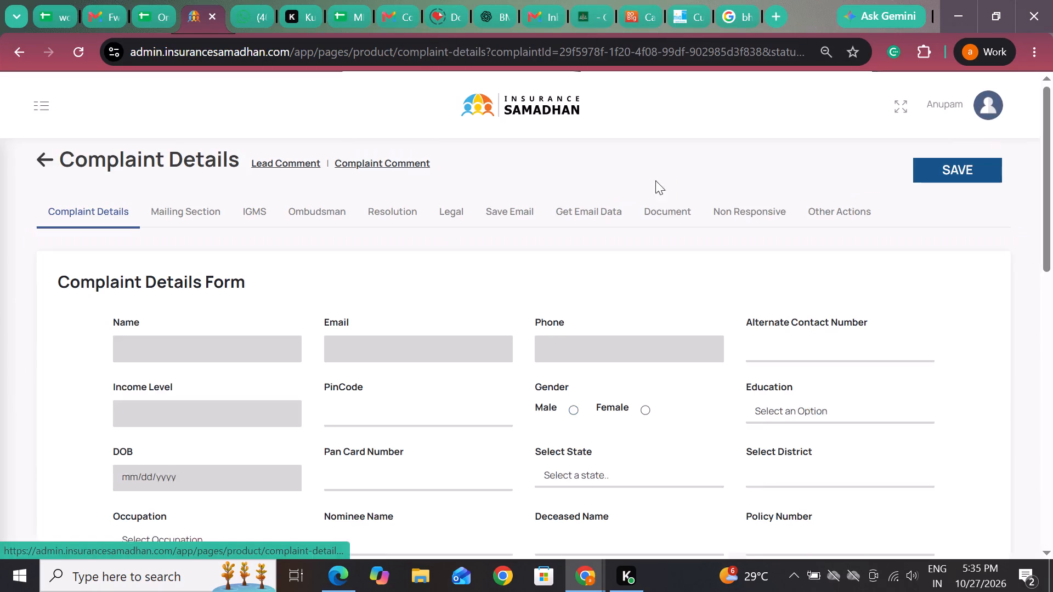
Among the complaint's other actions, set the type of reminder mail to generate to Single.
{"action": "left_click", "coordinate": [805, 206]}
{"action": "scroll", "coordinate": [265, 136], "scroll_direction": "down", "scroll_amount": 5}
{"action": "scroll", "coordinate": [121, 194], "scroll_direction": "down", "scroll_amount": 2}
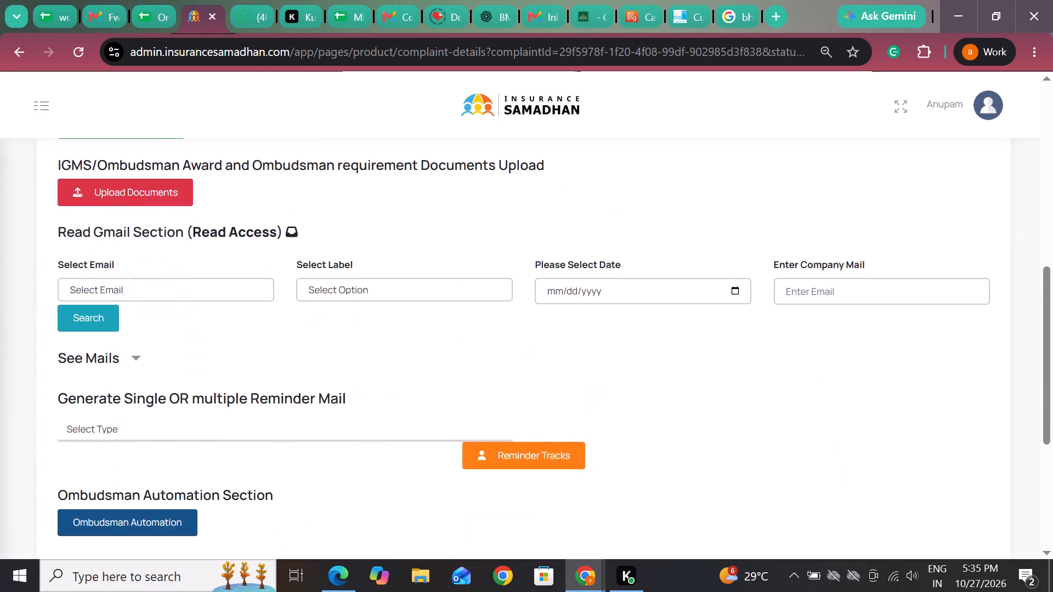
{"action": "scroll", "coordinate": [86, 222], "scroll_direction": "down", "scroll_amount": 2}
{"action": "left_click", "coordinate": [93, 284]}
{"action": "left_click", "coordinate": [94, 275]}
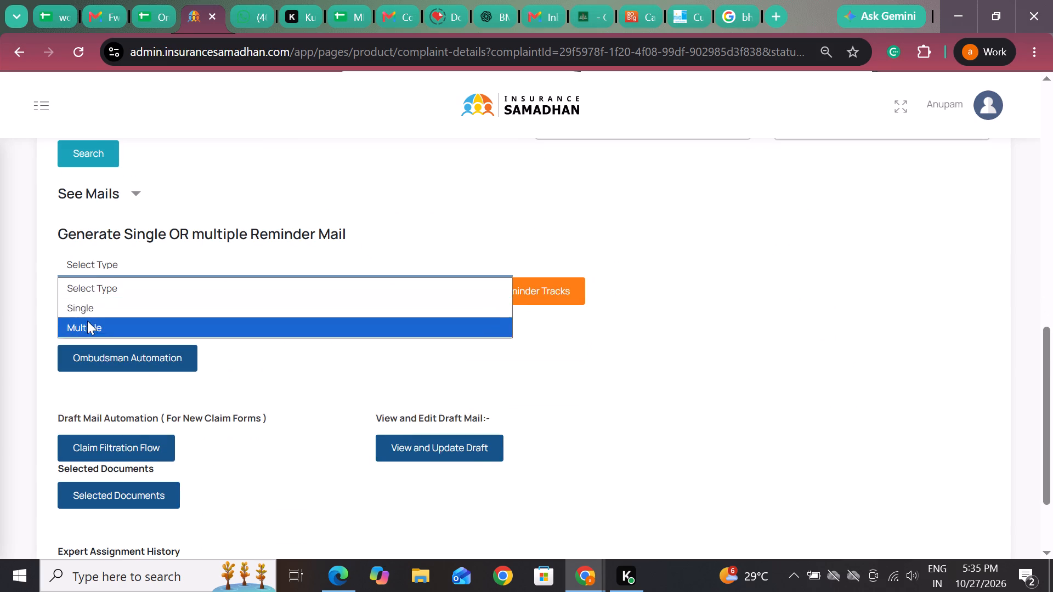
{"action": "left_click", "coordinate": [87, 321]}
{"action": "left_click", "coordinate": [96, 270]}
{"action": "left_click", "coordinate": [89, 302]}
{"action": "scroll", "coordinate": [282, 211], "scroll_direction": "down", "scroll_amount": 4}
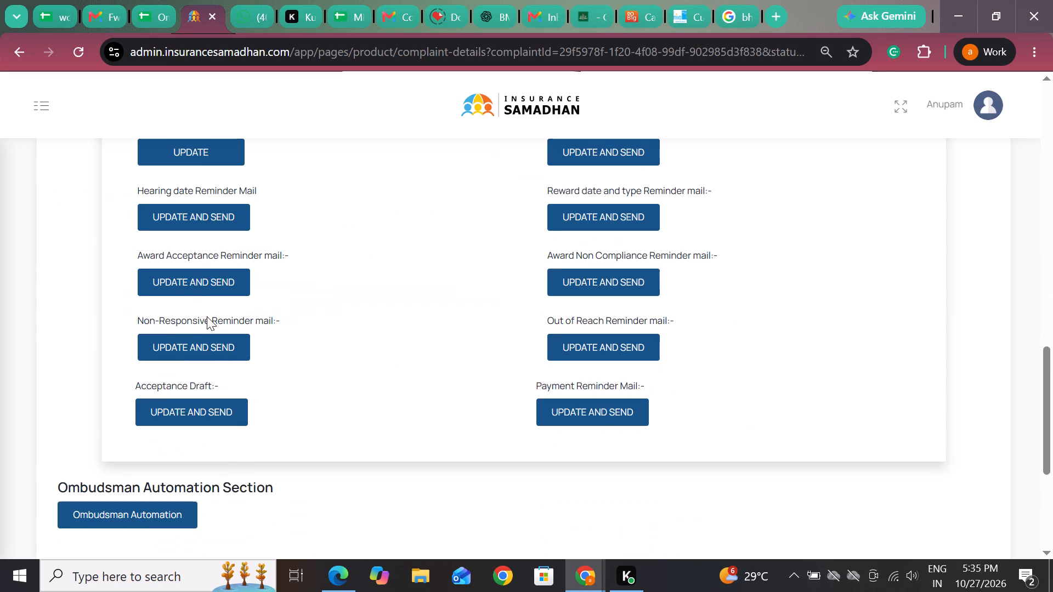
{"action": "left_click", "coordinate": [189, 339]}
{"action": "scroll", "coordinate": [614, 411], "scroll_direction": "down", "scroll_amount": 4}
{"action": "left_click", "coordinate": [570, 522]}
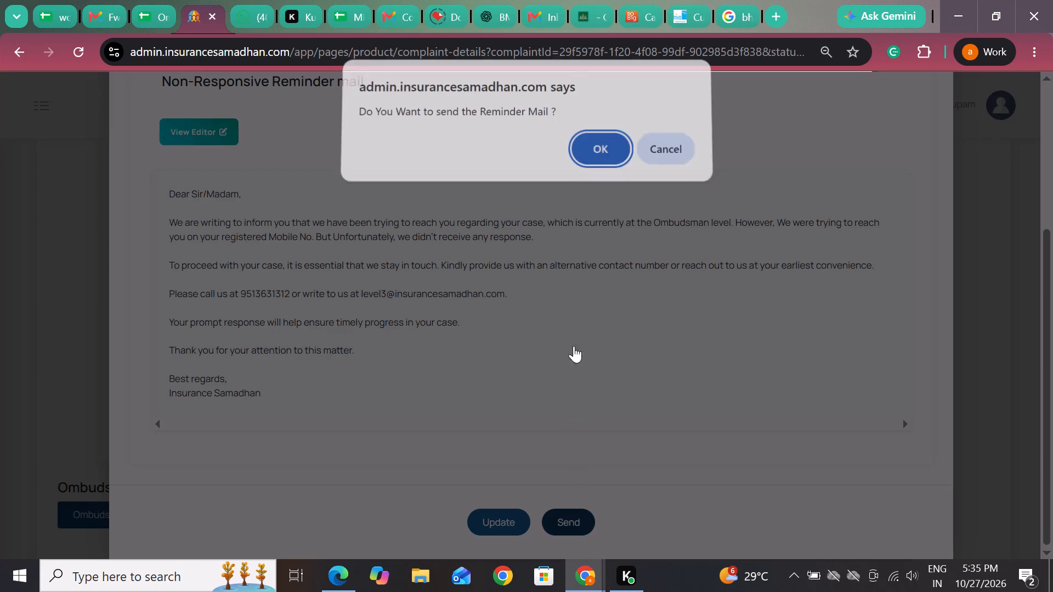
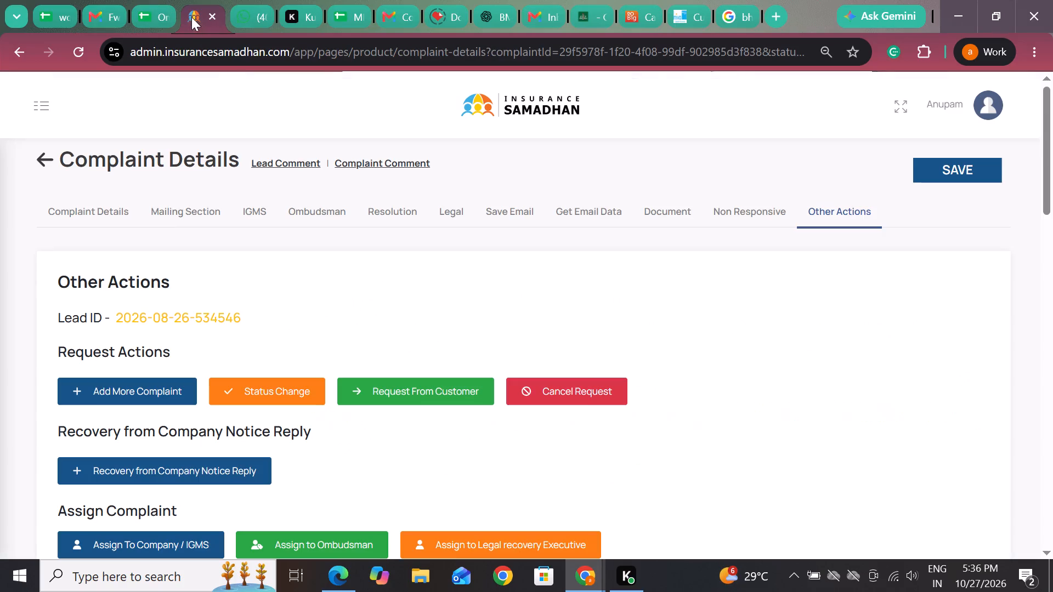
Return to the received complaints list and search it for the copied number in place of the previous customer's name.
{"action": "left_click", "coordinate": [44, 153]}
{"action": "triple_click", "coordinate": [128, 259]}
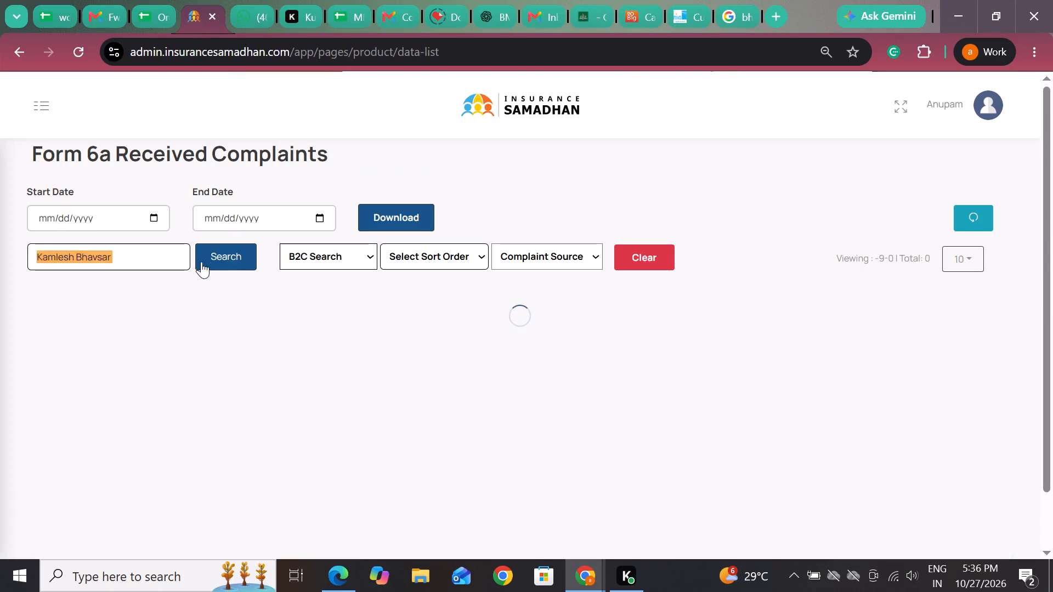
{"action": "key", "text": "ctrl+v"}
{"action": "left_click", "coordinate": [219, 251]}
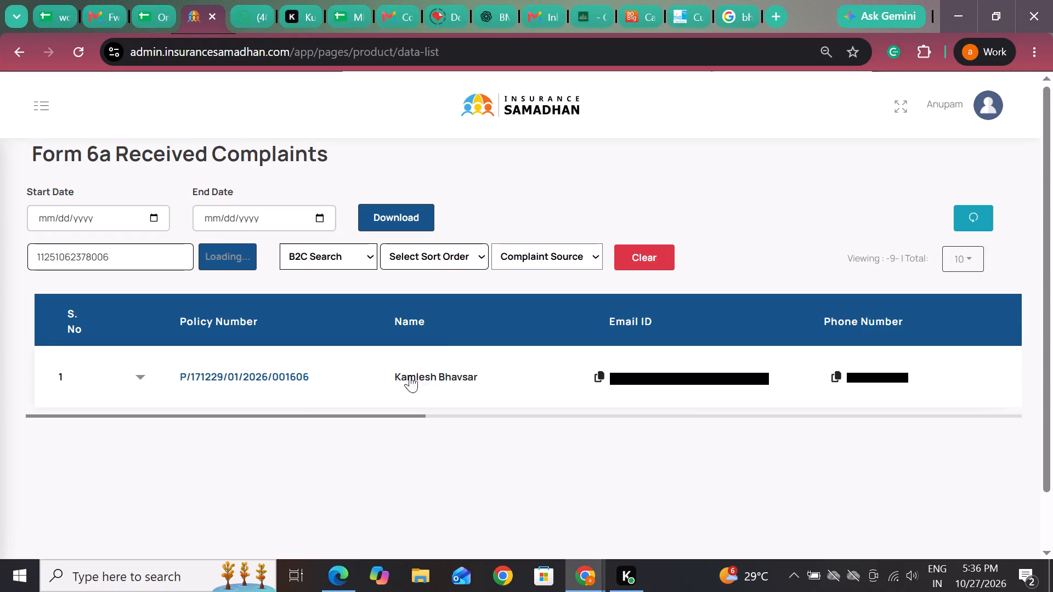
Copy the phone number of the customer on the found complaint, switch to the Smartflo dialer and call that number.
{"action": "scroll", "coordinate": [405, 372], "scroll_direction": "left", "scroll_amount": 3}
{"action": "left_click", "coordinate": [415, 365]}
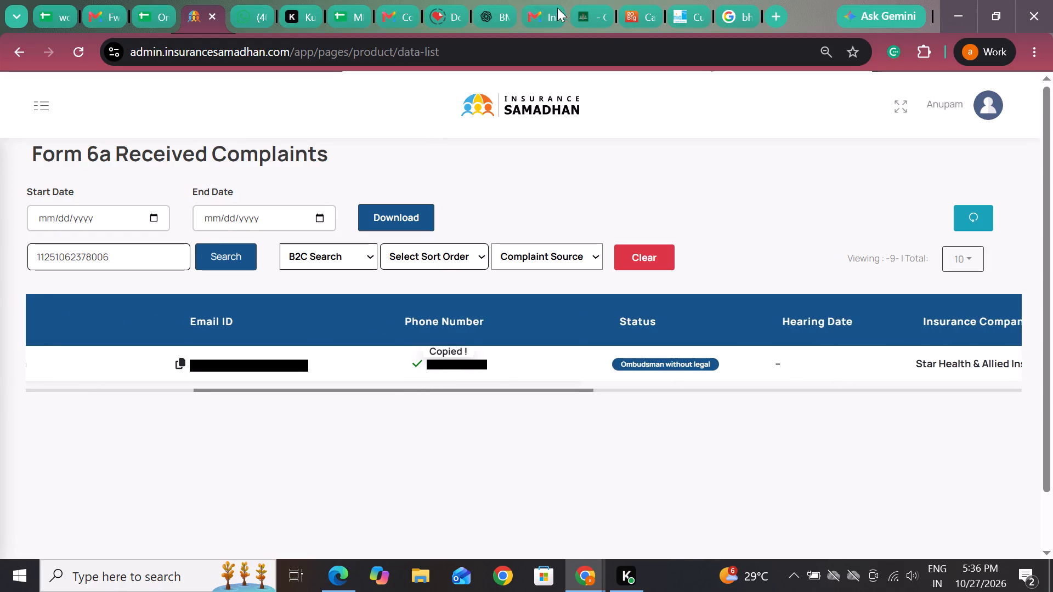
{"action": "left_click", "coordinate": [626, 20]}
{"action": "double_click", "coordinate": [487, 180], "text": "ctrl"}
{"action": "key", "text": "ctrl+v"}
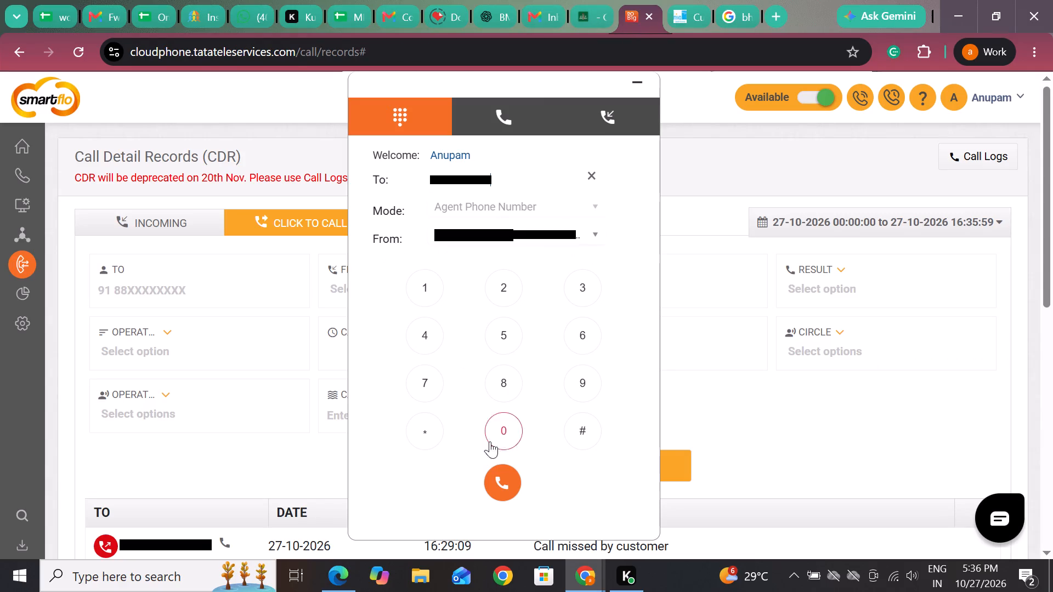
{"action": "left_click", "coordinate": [498, 481]}
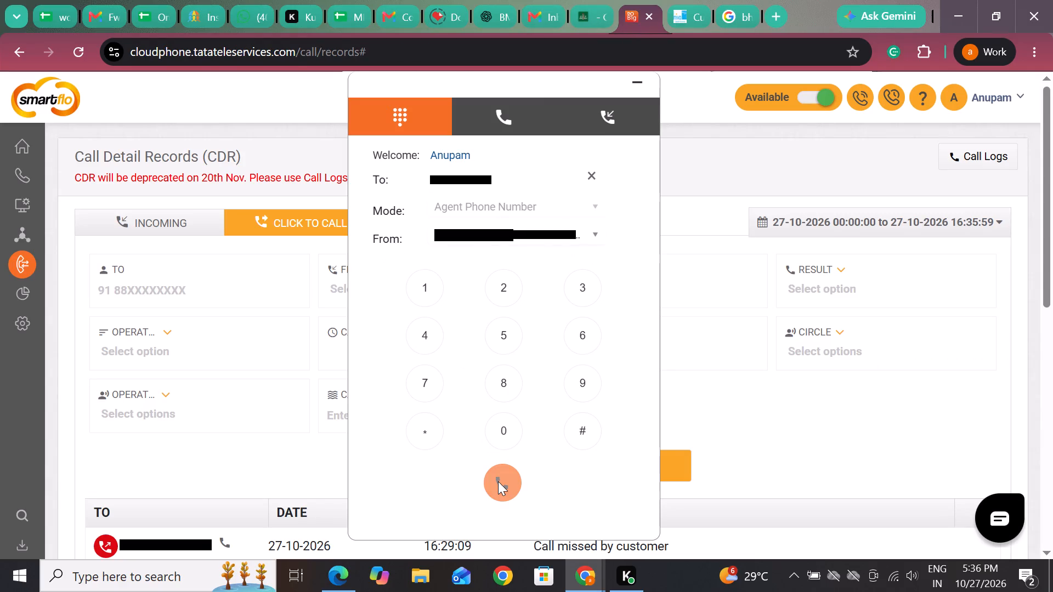
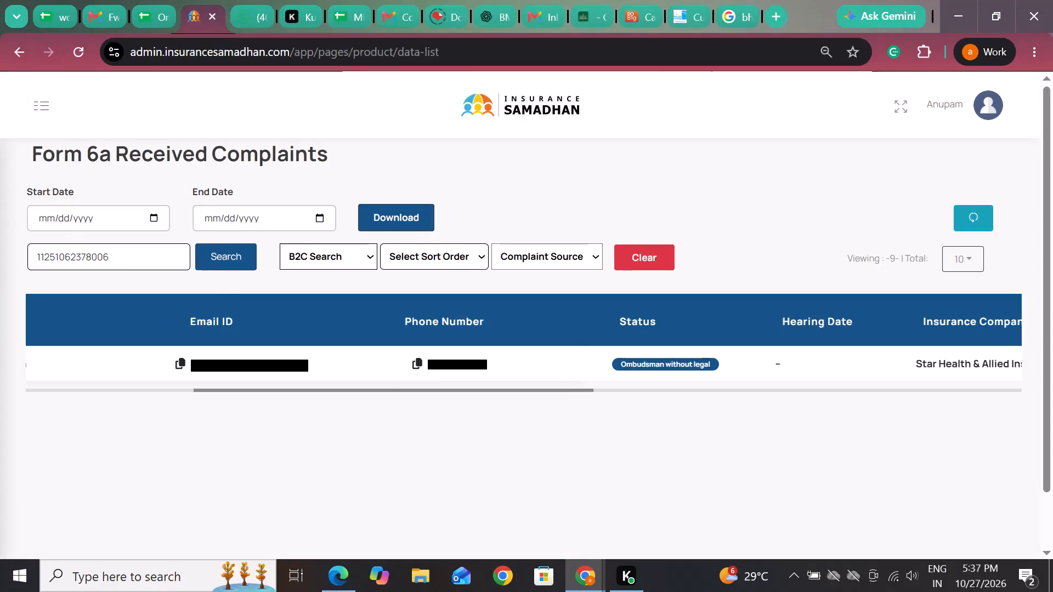
Examine the found complaint's row in the received complaints list and the customer's open email thread.
{"action": "scroll", "coordinate": [342, 375], "scroll_direction": "right", "scroll_amount": 1}
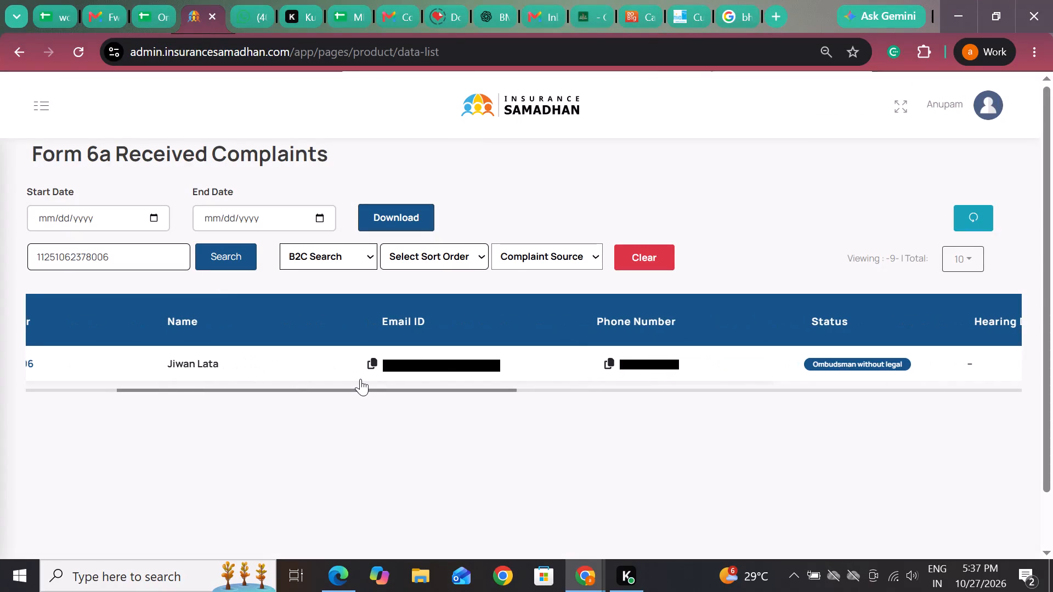
{"action": "scroll", "coordinate": [360, 379], "scroll_direction": "right", "scroll_amount": 1}
{"action": "scroll", "coordinate": [360, 379], "scroll_direction": "left", "scroll_amount": 1}
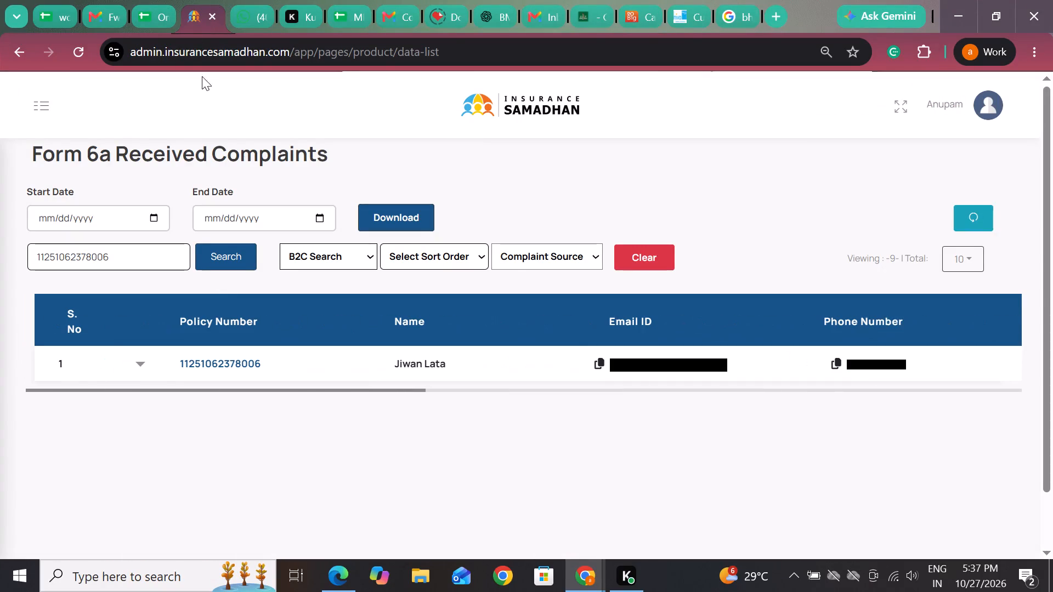
{"action": "left_click", "coordinate": [110, 23]}
{"action": "scroll", "coordinate": [415, 224], "scroll_direction": "down", "scroll_amount": 6}
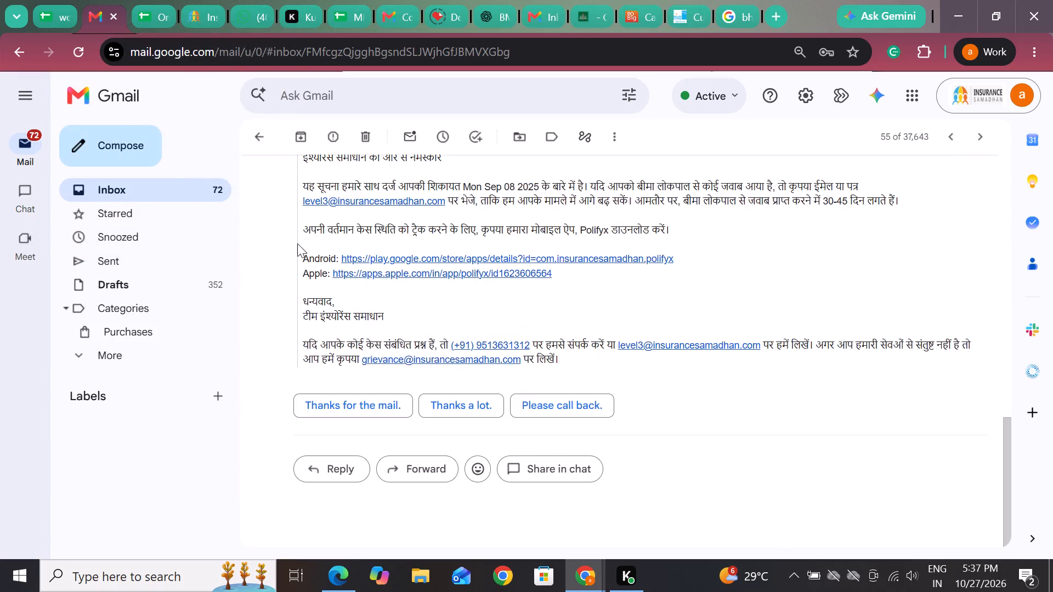
{"action": "scroll", "coordinate": [289, 245], "scroll_direction": "down", "scroll_amount": 6}
{"action": "scroll", "coordinate": [284, 263], "scroll_direction": "up", "scroll_amount": 5}
{"action": "left_click", "coordinate": [186, 25]}
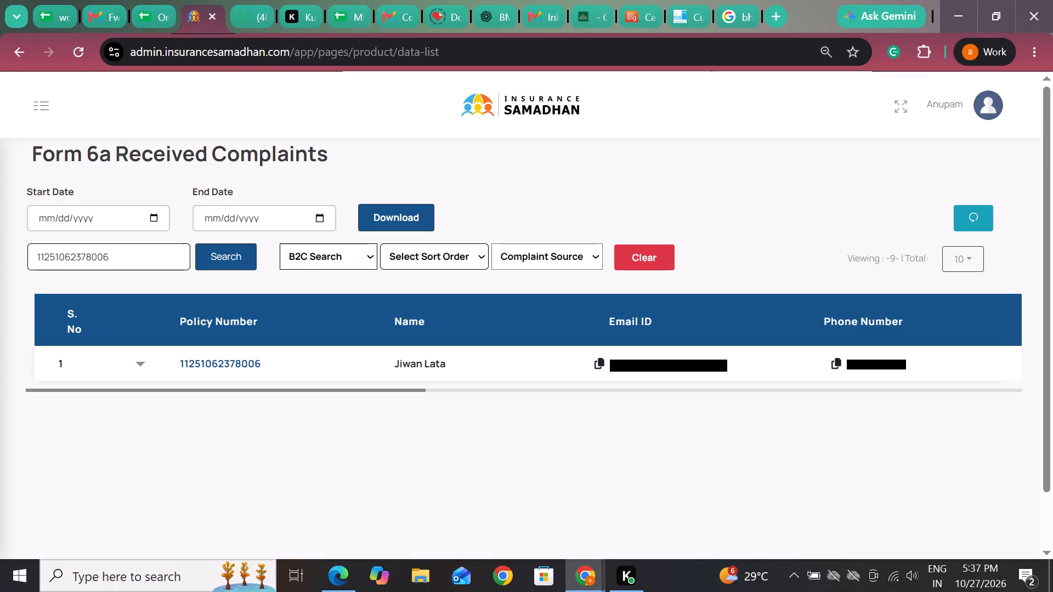
{"action": "left_click", "coordinate": [195, 362]}
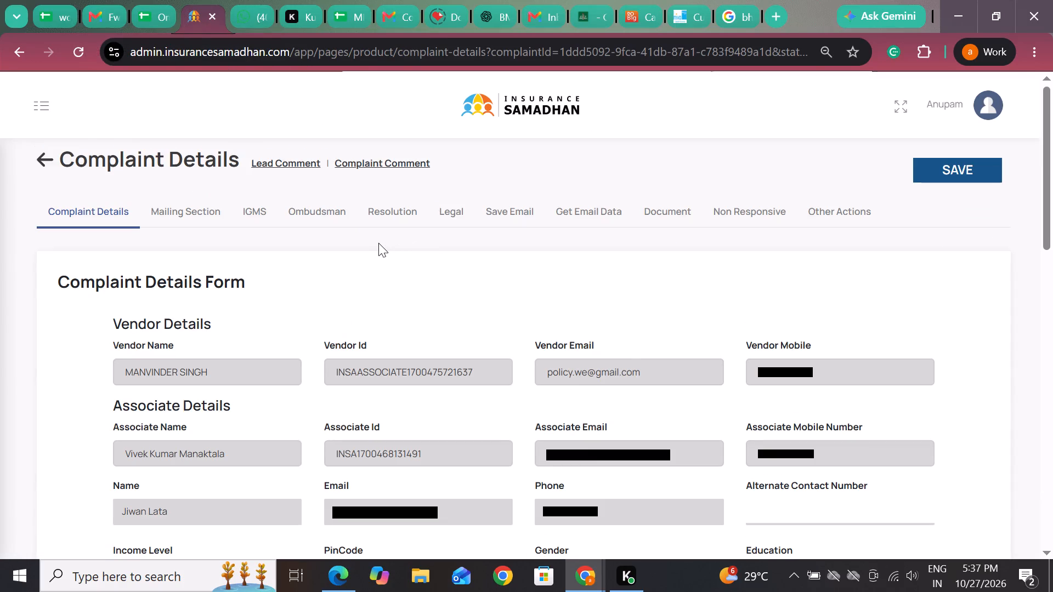
{"action": "scroll", "coordinate": [377, 243], "scroll_direction": "down", "scroll_amount": 7}
{"action": "scroll", "coordinate": [376, 244], "scroll_direction": "up", "scroll_amount": 6}
{"action": "left_click", "coordinate": [316, 208]}
{"action": "scroll", "coordinate": [338, 244], "scroll_direction": "down", "scroll_amount": 9}
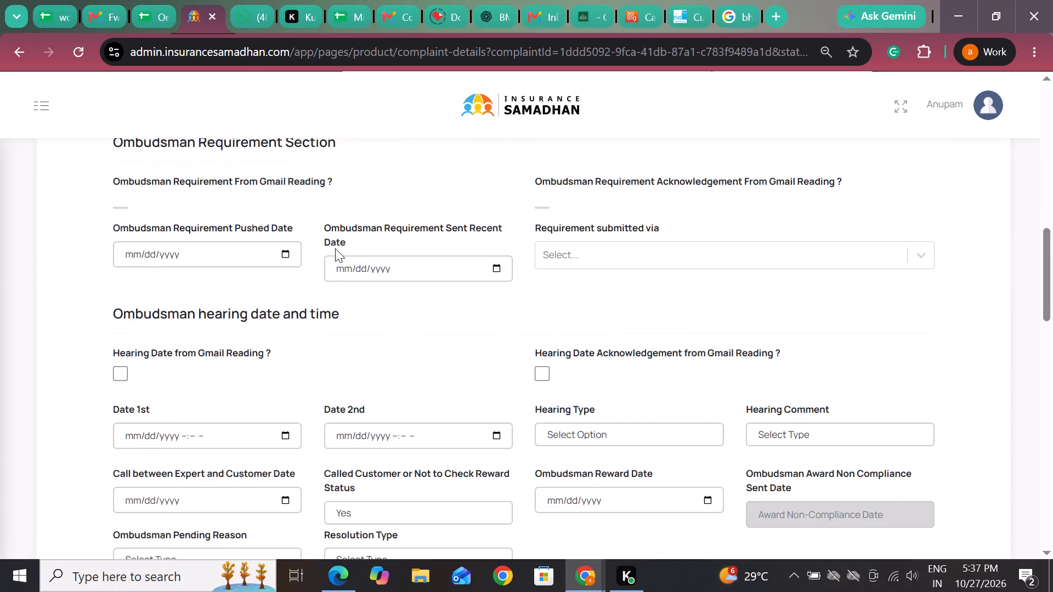
{"action": "scroll", "coordinate": [335, 248], "scroll_direction": "up", "scroll_amount": 10}
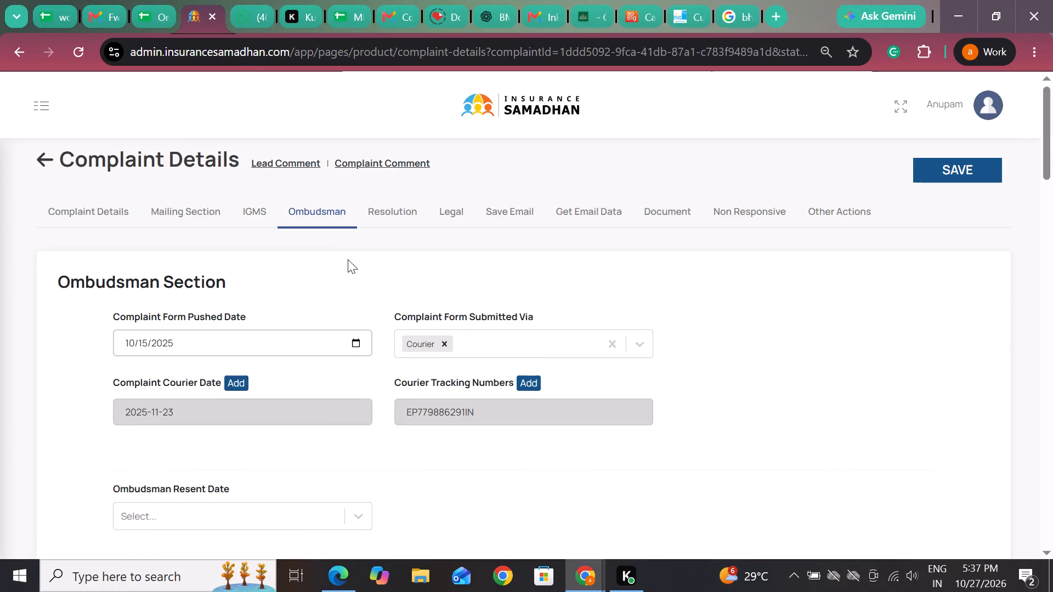
Review the complaint's communication log of complaint comments and close it again.
{"action": "left_click", "coordinate": [115, 221]}
{"action": "left_click", "coordinate": [369, 165]}
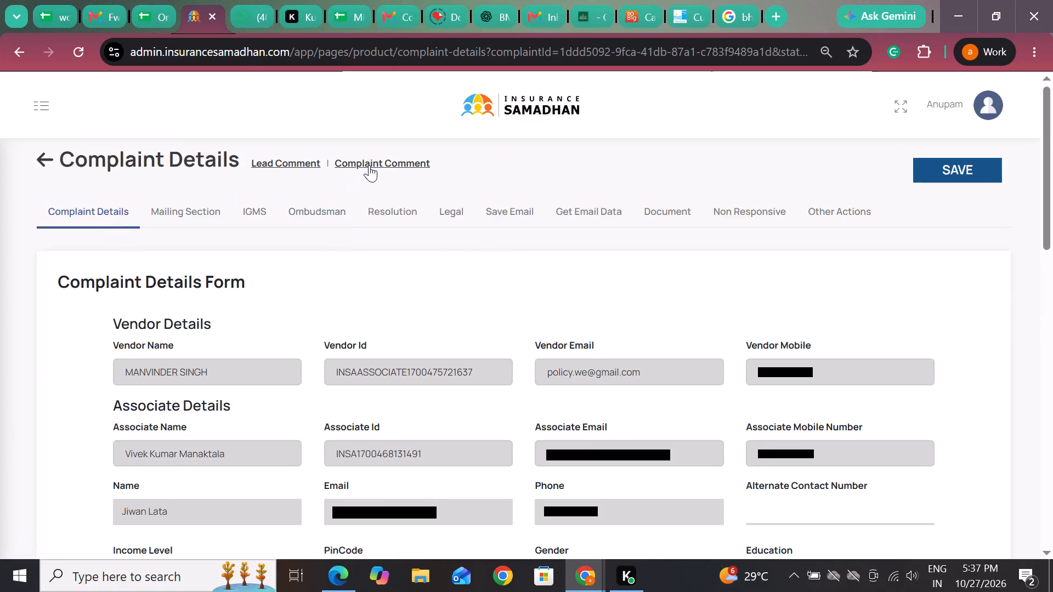
{"action": "scroll", "coordinate": [382, 236], "scroll_direction": "up", "scroll_amount": 5}
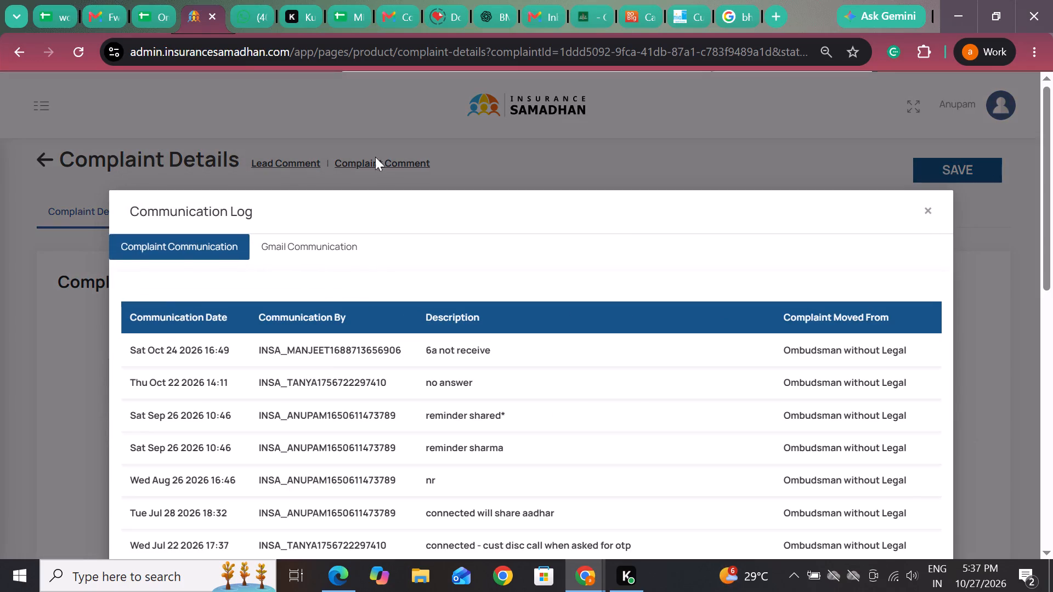
{"action": "left_click", "coordinate": [369, 125]}
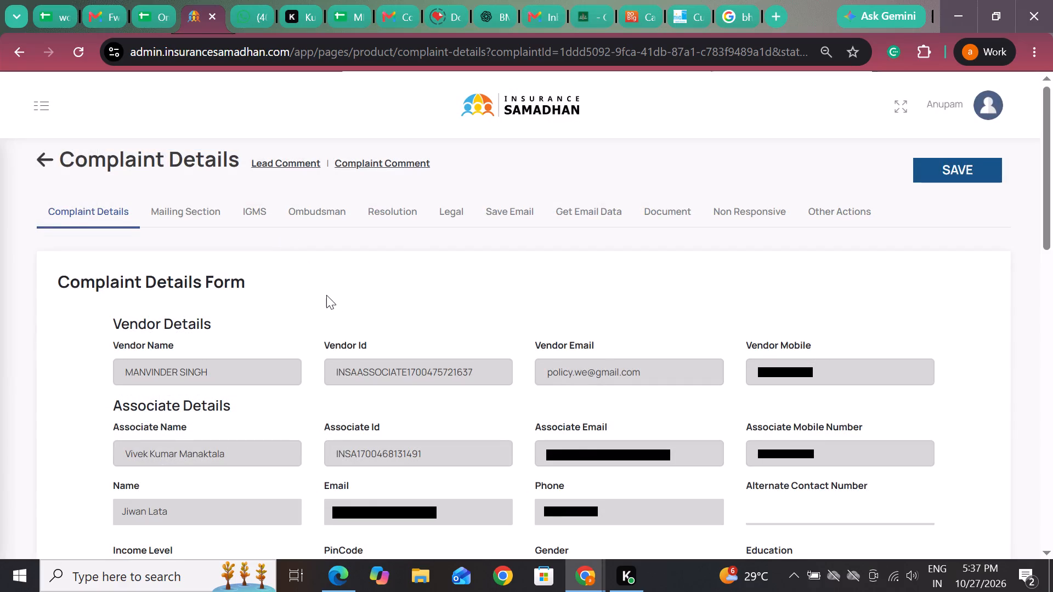
{"action": "scroll", "coordinate": [326, 297], "scroll_direction": "down", "scroll_amount": 5}
{"action": "scroll", "coordinate": [327, 303], "scroll_direction": "up", "scroll_amount": 6}
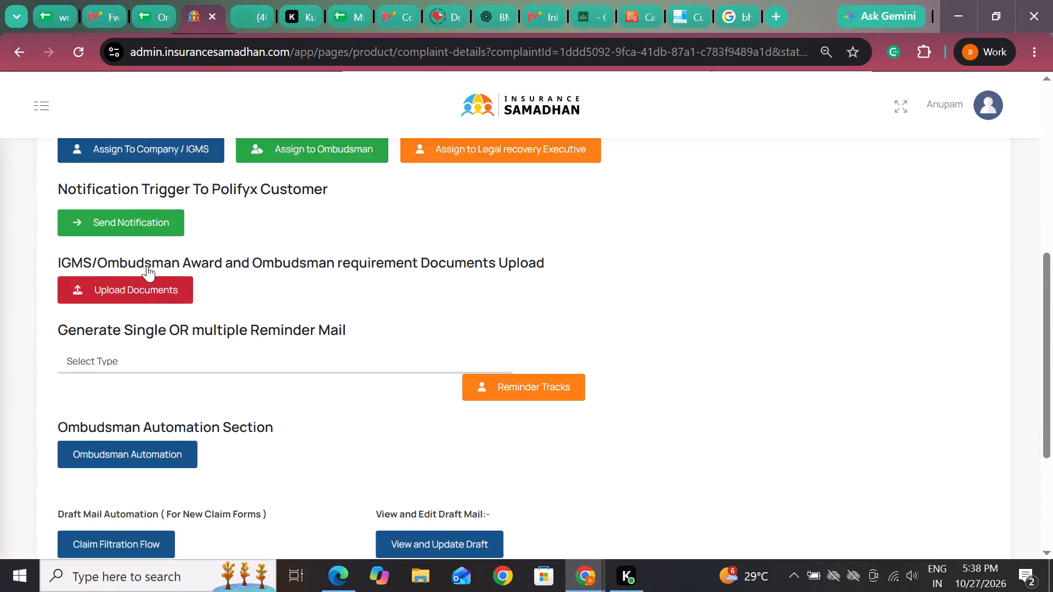
{"action": "scroll", "coordinate": [147, 265], "scroll_direction": "up", "scroll_amount": 2}
{"action": "left_click", "coordinate": [728, 220]}
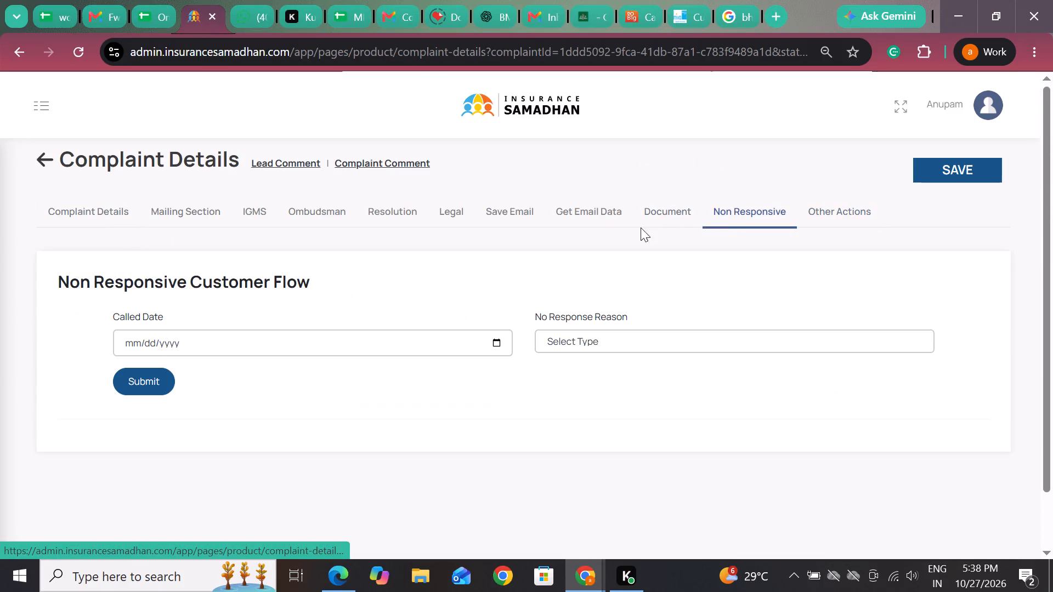
{"action": "left_click", "coordinate": [86, 208]}
{"action": "left_click", "coordinate": [866, 207]}
{"action": "scroll", "coordinate": [440, 331], "scroll_direction": "down", "scroll_amount": 7}
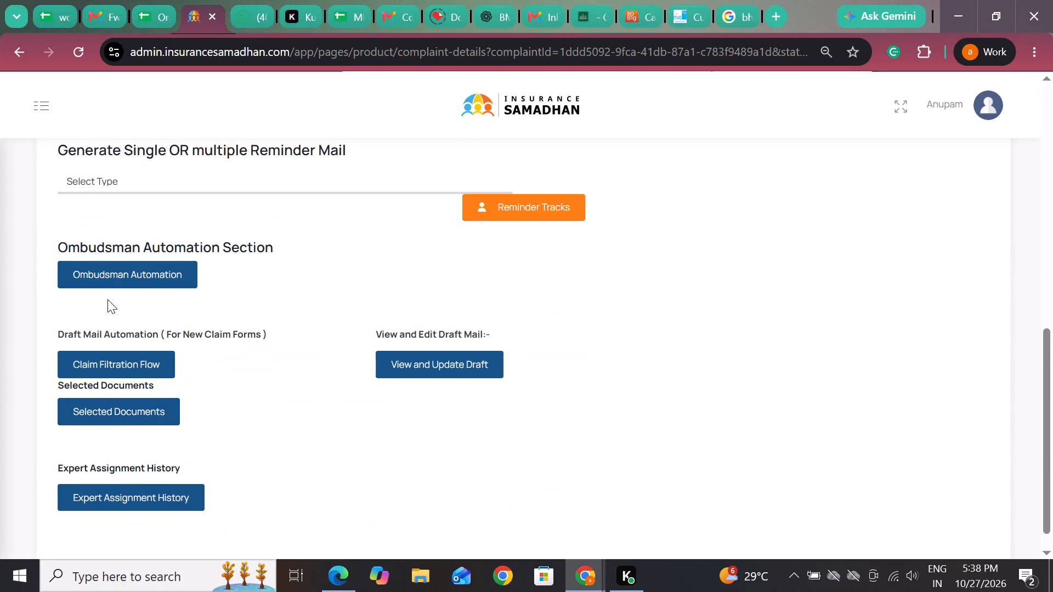
{"action": "left_click", "coordinate": [108, 281]}
{"action": "left_click", "coordinate": [336, 377]}
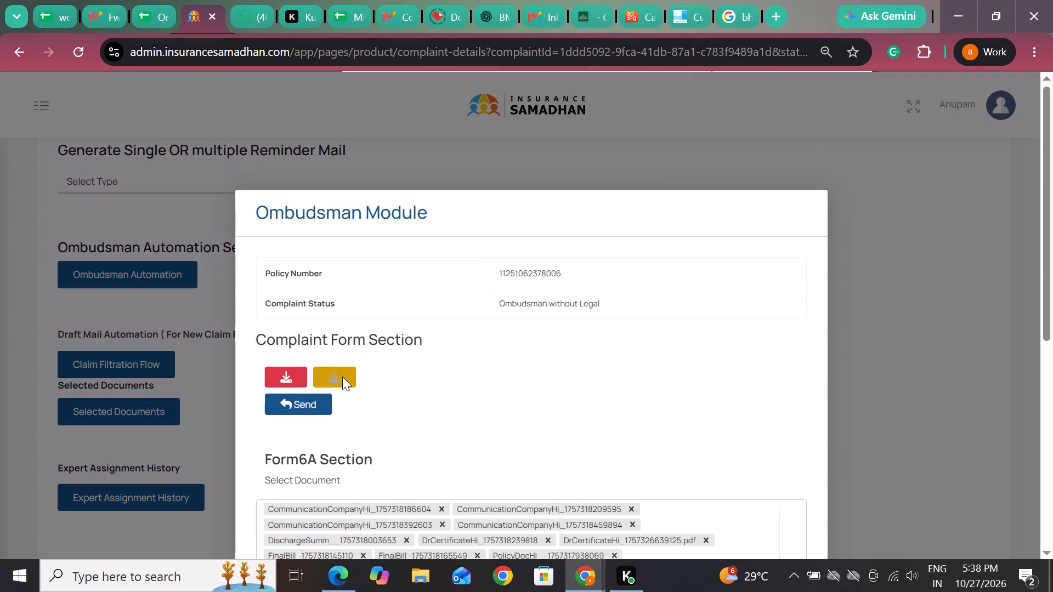
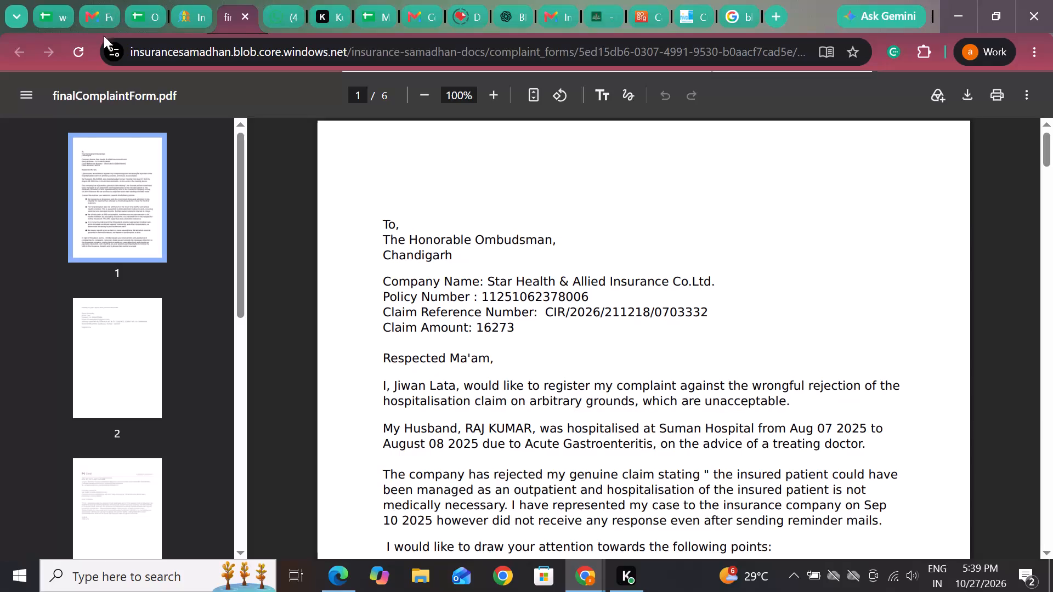
Switch to Gmail and read the forwarded complaint update email, including the earlier message quoted about the Insurance Ombudsman response.
{"action": "left_click", "coordinate": [93, 16]}
{"action": "scroll", "coordinate": [344, 261], "scroll_direction": "up", "scroll_amount": 9}
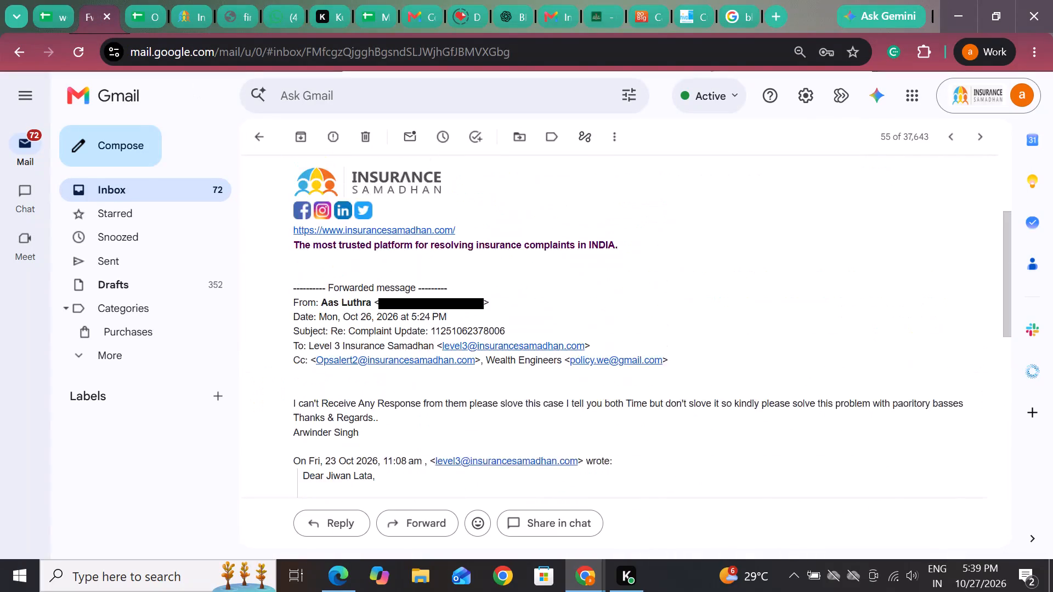
{"action": "scroll", "coordinate": [344, 261], "scroll_direction": "down", "scroll_amount": 2}
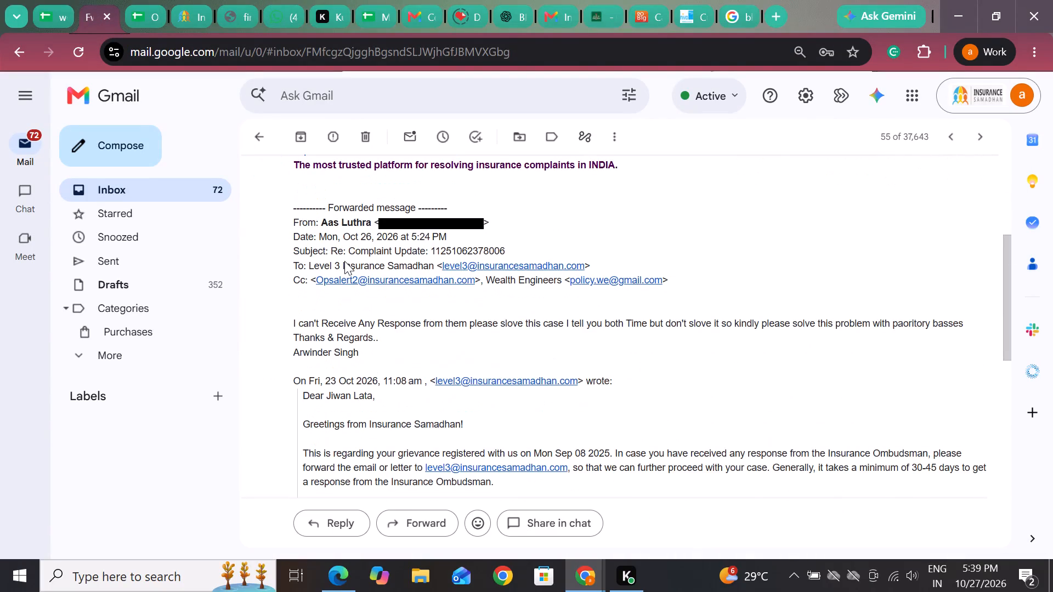
{"action": "scroll", "coordinate": [344, 261], "scroll_direction": "down", "scroll_amount": 2}
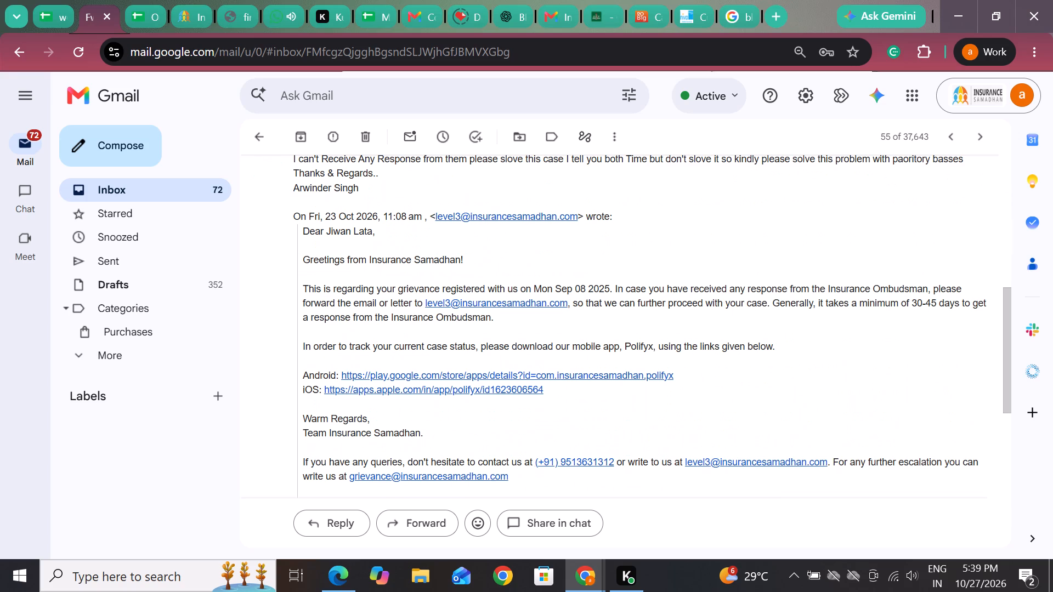
Return to the customer's complaint details page in the admin site and dismiss the Ombudsman Module dialog.
{"action": "left_click", "coordinate": [213, 20]}
{"action": "left_click", "coordinate": [344, 157]}
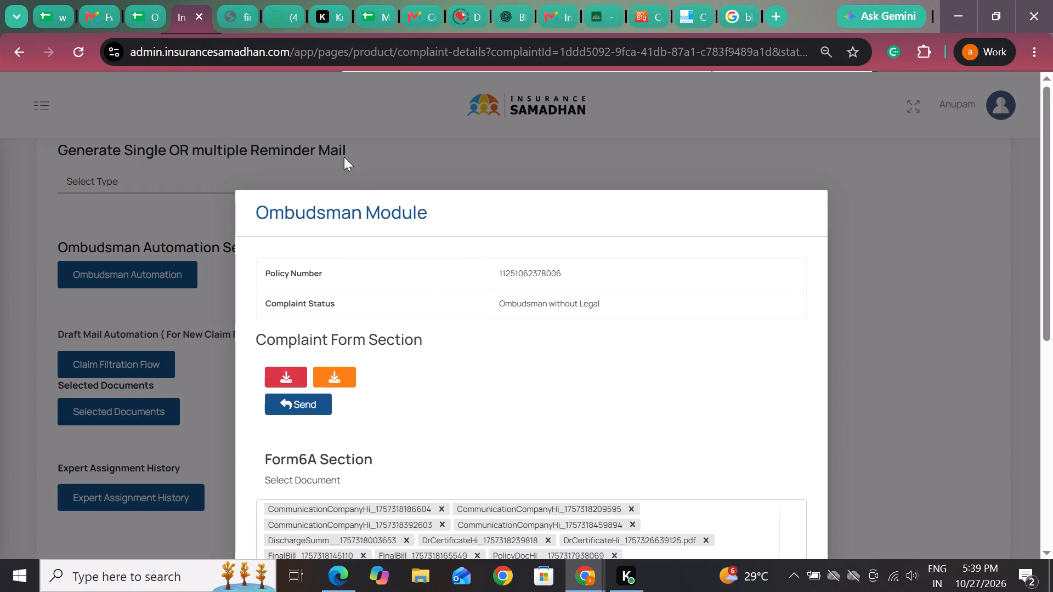
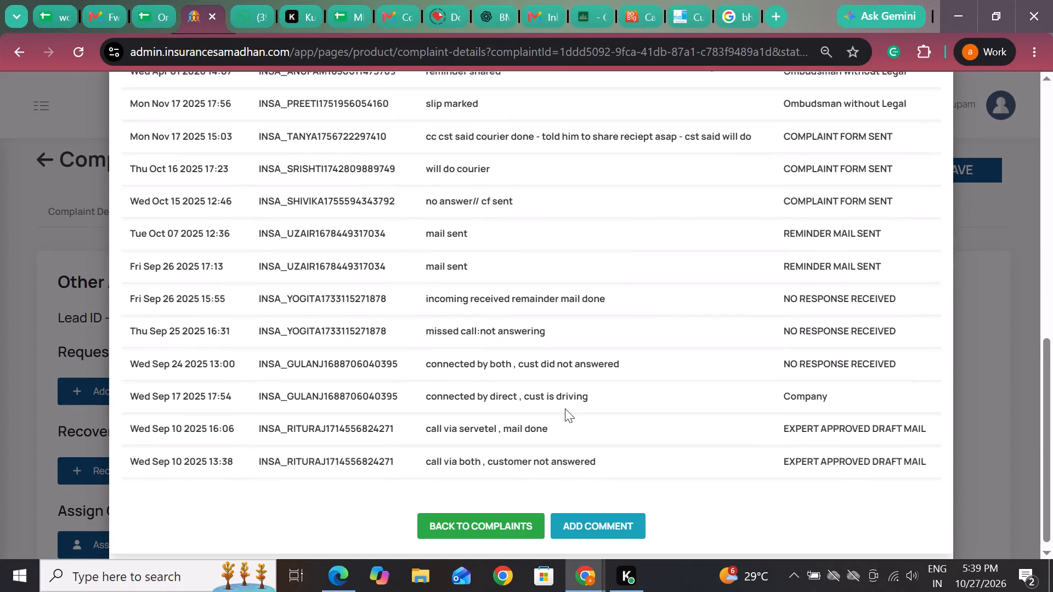
Add and save a complaint comment with the description "cx will share aadhar for online", then close the communication log.
{"action": "scroll", "coordinate": [566, 446], "scroll_direction": "down", "scroll_amount": 4}
{"action": "left_click", "coordinate": [566, 520]}
{"action": "left_click", "coordinate": [483, 388]}
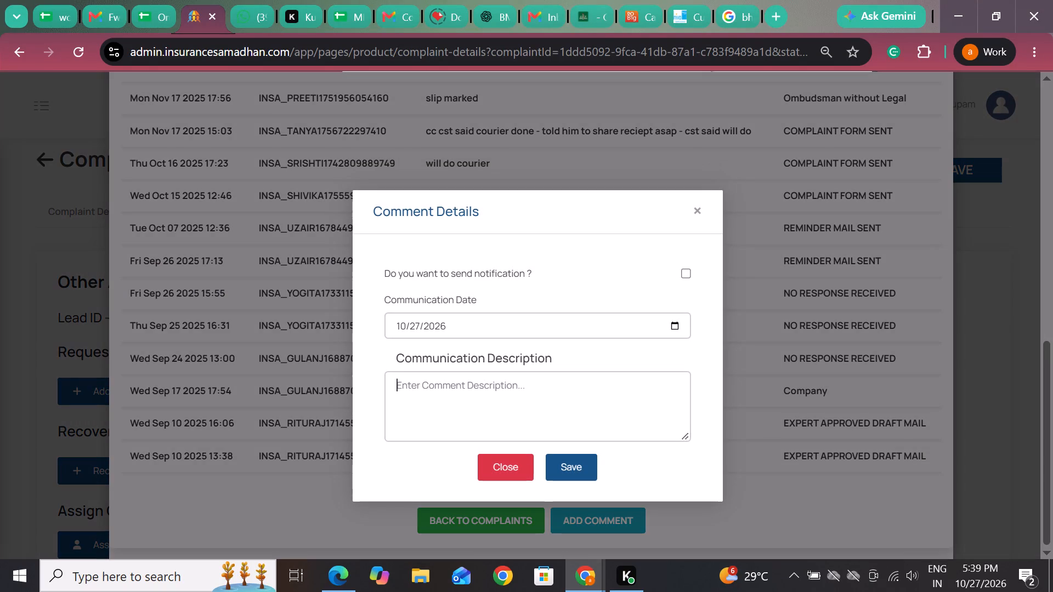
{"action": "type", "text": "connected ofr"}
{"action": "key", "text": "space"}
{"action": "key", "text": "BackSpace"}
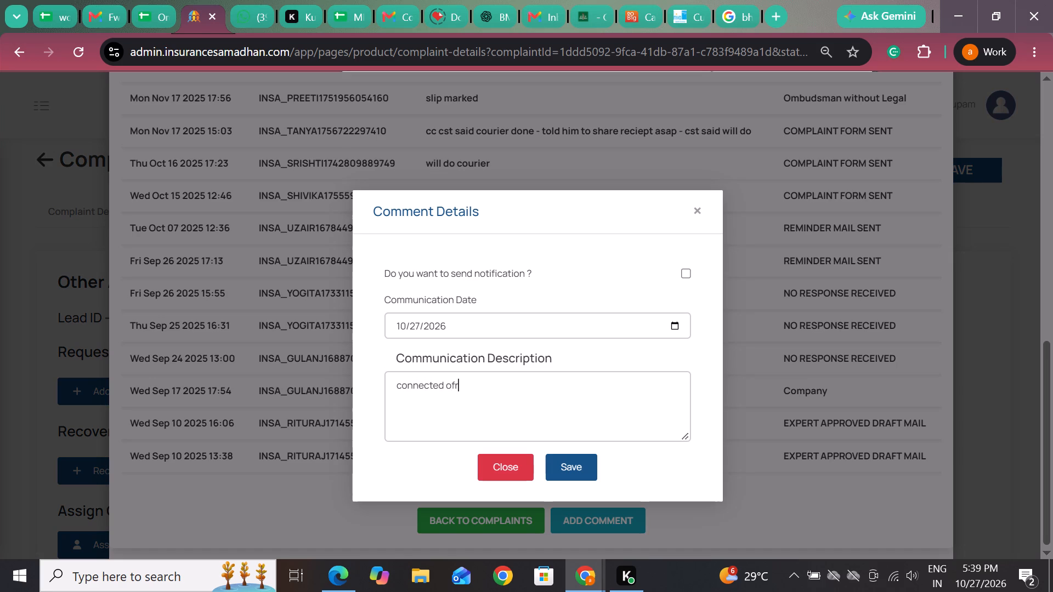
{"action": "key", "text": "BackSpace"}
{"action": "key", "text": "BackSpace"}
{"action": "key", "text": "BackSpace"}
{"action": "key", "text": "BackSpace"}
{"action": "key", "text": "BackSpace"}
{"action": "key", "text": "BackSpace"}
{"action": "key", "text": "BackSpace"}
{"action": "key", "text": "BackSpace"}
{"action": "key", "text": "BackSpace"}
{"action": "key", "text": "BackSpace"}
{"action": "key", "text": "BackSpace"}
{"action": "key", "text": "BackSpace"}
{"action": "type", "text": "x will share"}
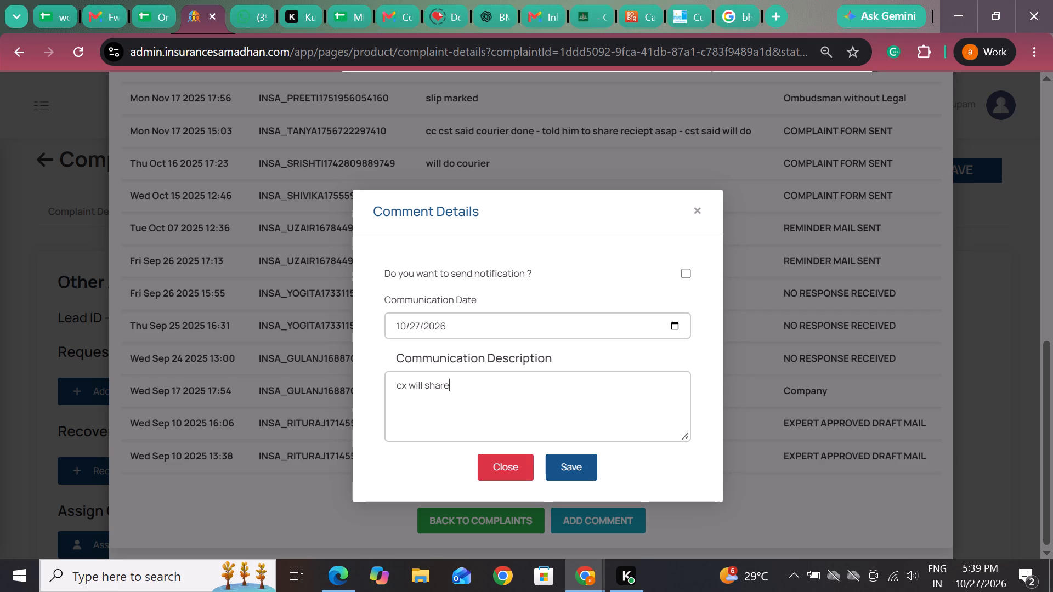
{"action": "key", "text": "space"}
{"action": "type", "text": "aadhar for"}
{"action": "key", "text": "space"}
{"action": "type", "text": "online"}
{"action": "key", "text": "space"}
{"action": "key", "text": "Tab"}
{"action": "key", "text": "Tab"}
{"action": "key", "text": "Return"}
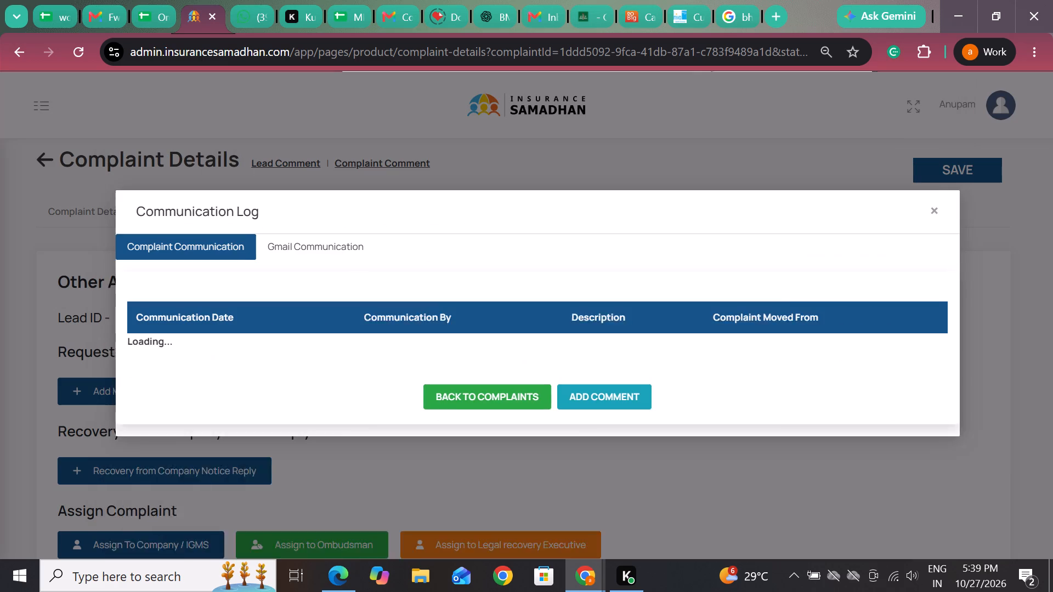
{"action": "scroll", "coordinate": [483, 388], "scroll_direction": "up", "scroll_amount": 11}
{"action": "left_click", "coordinate": [239, 79]}
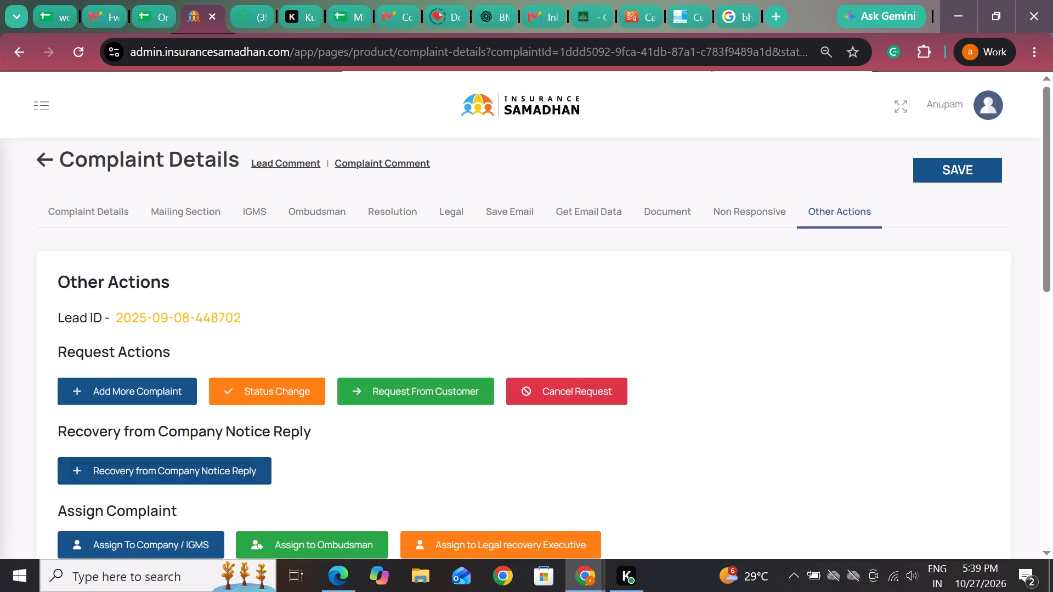
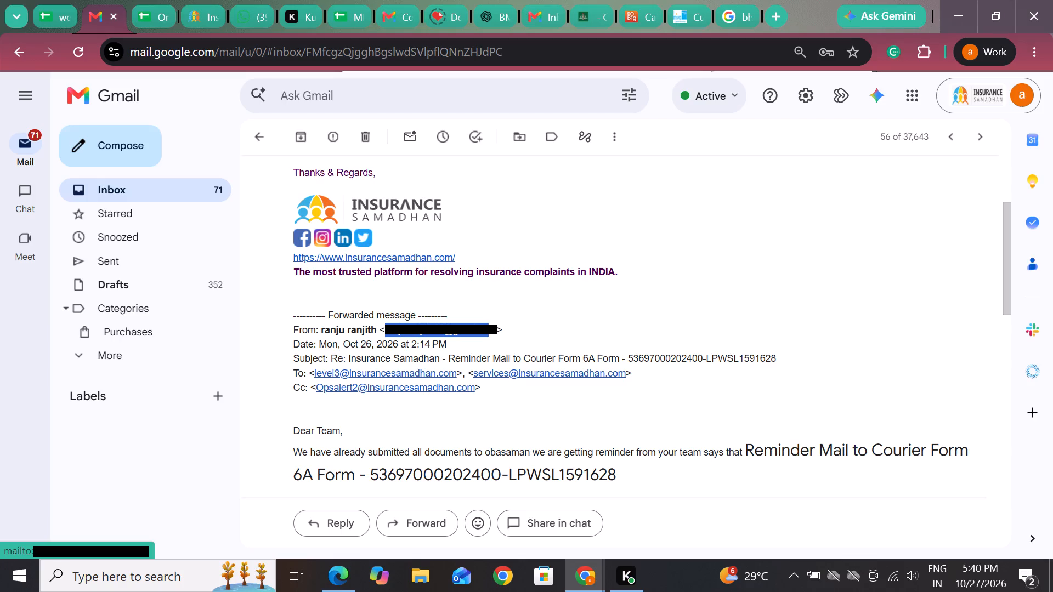
{"action": "left_click_drag", "start_coordinate": [492, 327], "coordinate": [495, 327]}
{"action": "key", "text": "ctrl+c"}
{"action": "key", "text": "ctrl+c"}
{"action": "key", "text": "ctrl+c"}
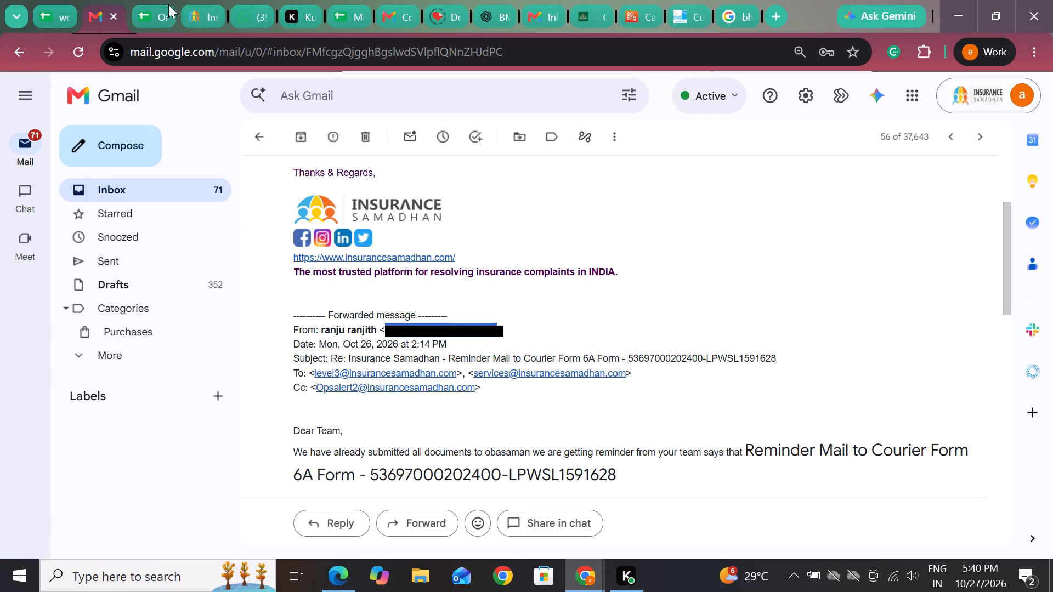
Switch to the admin site and search the Form 6a Received Complaints list for the copied email address.
{"action": "left_click", "coordinate": [199, 20]}
{"action": "scroll", "coordinate": [167, 243], "scroll_direction": "up", "scroll_amount": 5}
{"action": "left_click", "coordinate": [45, 160]}
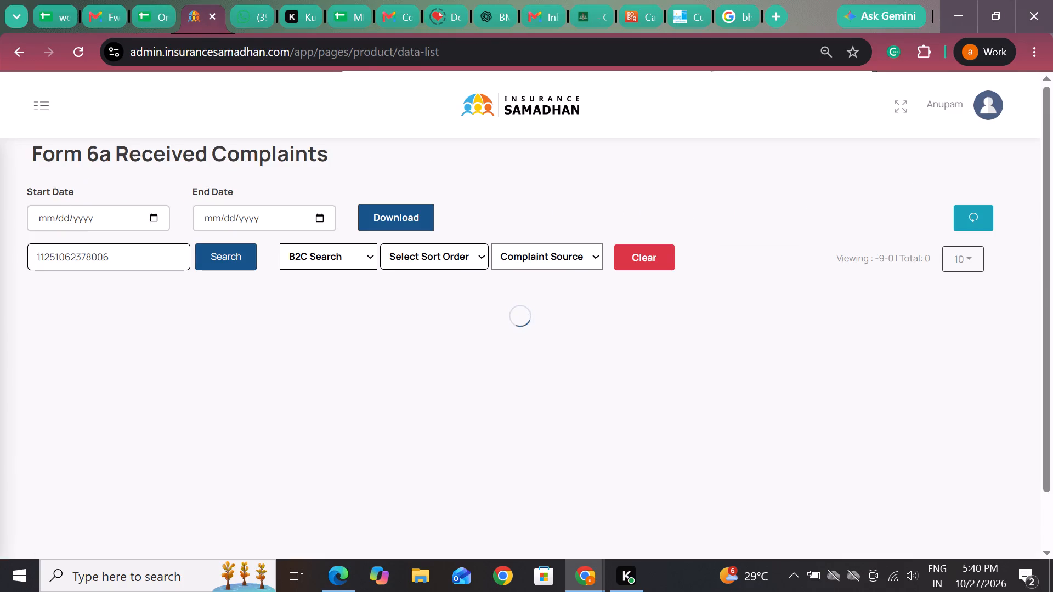
{"action": "double_click", "coordinate": [119, 255], "text": "ctrl"}
{"action": "key", "text": "ctrl+v"}
{"action": "left_click", "coordinate": [240, 255], "text": "ctrl"}
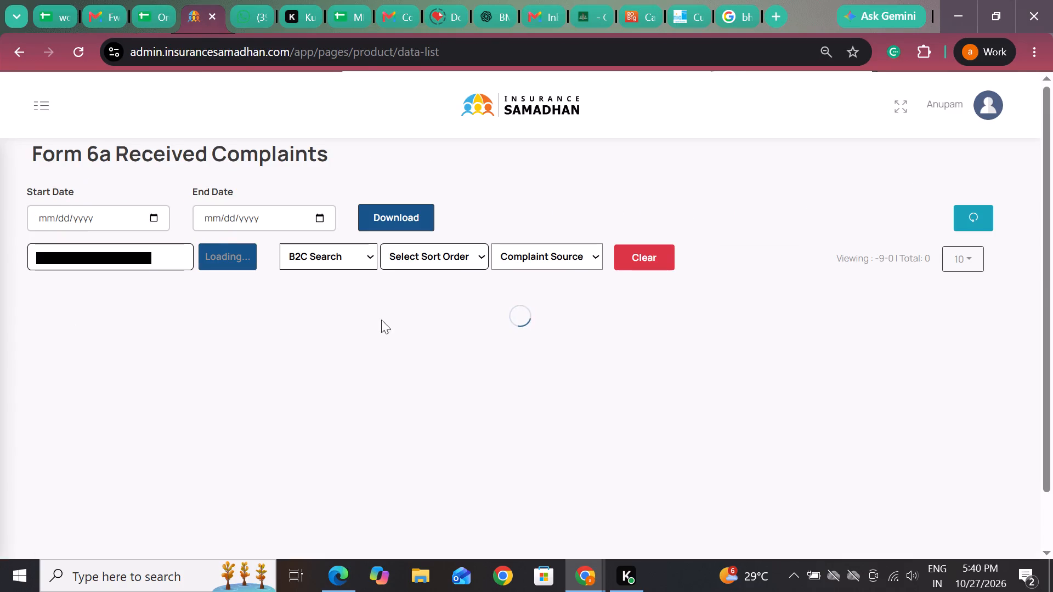
{"action": "scroll", "coordinate": [403, 366], "scroll_direction": "up", "scroll_amount": 1}
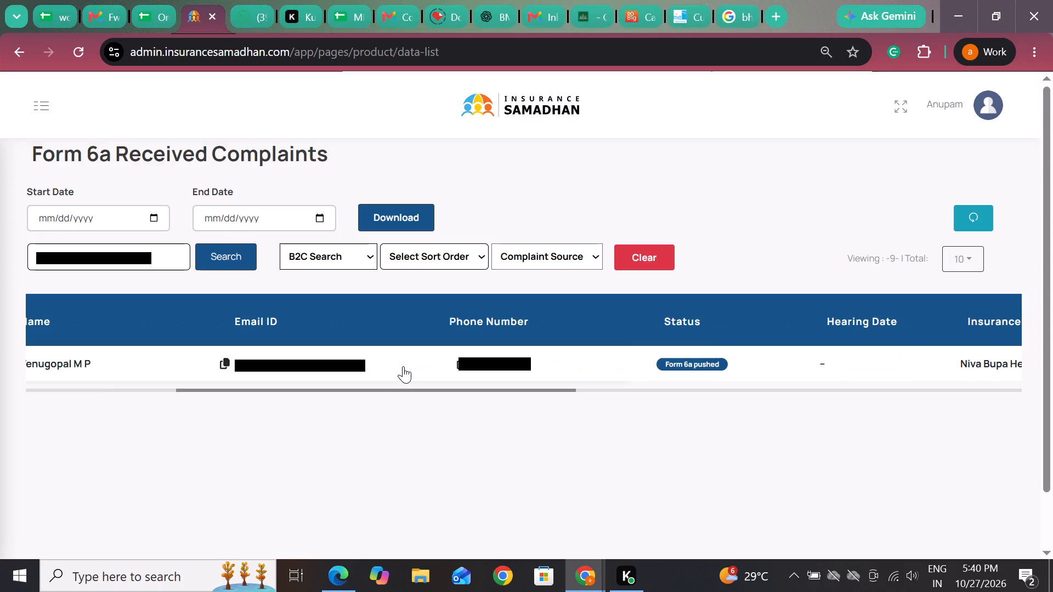
{"action": "scroll", "coordinate": [403, 366], "scroll_direction": "up", "scroll_amount": 1}
Read the customer's message in the forwarded courier reminder email and return to the found complaint in the admin site.
{"action": "left_click", "coordinate": [105, 24]}
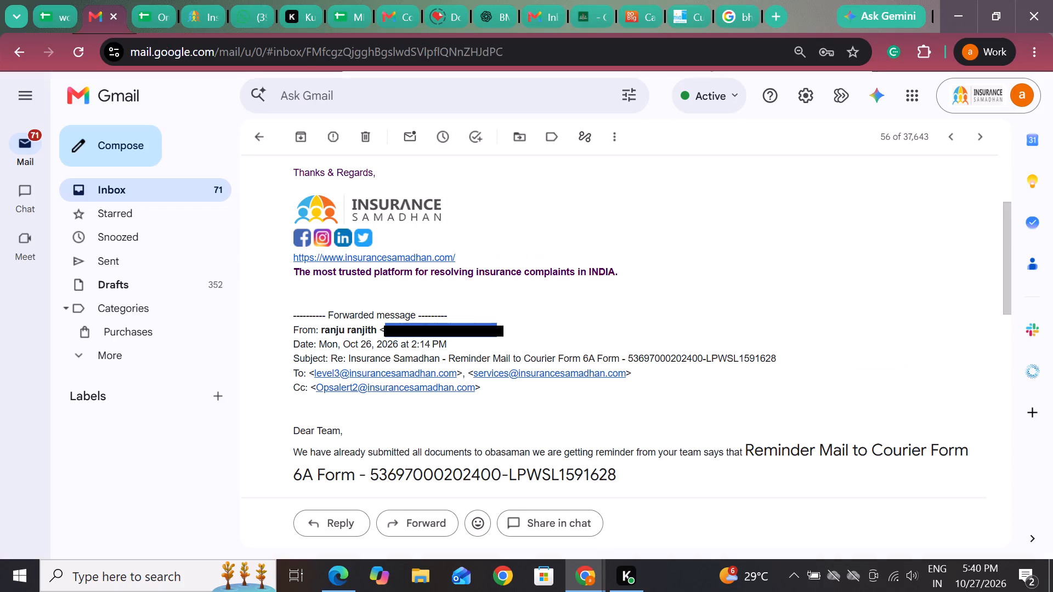
{"action": "scroll", "coordinate": [385, 289], "scroll_direction": "down", "scroll_amount": 1}
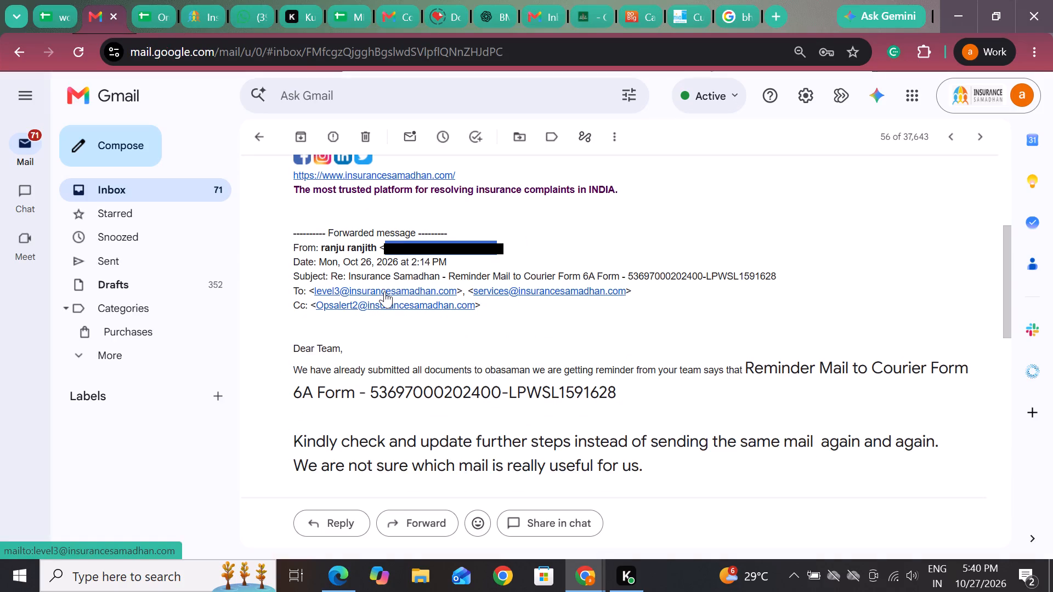
{"action": "scroll", "coordinate": [384, 299], "scroll_direction": "down", "scroll_amount": 1}
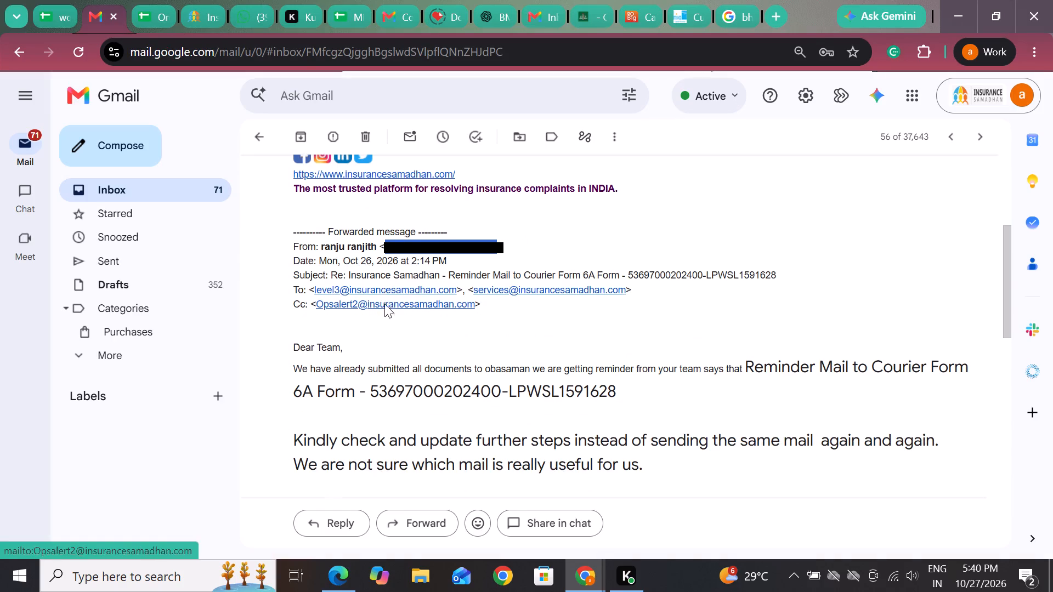
{"action": "scroll", "coordinate": [384, 306], "scroll_direction": "down", "scroll_amount": 2}
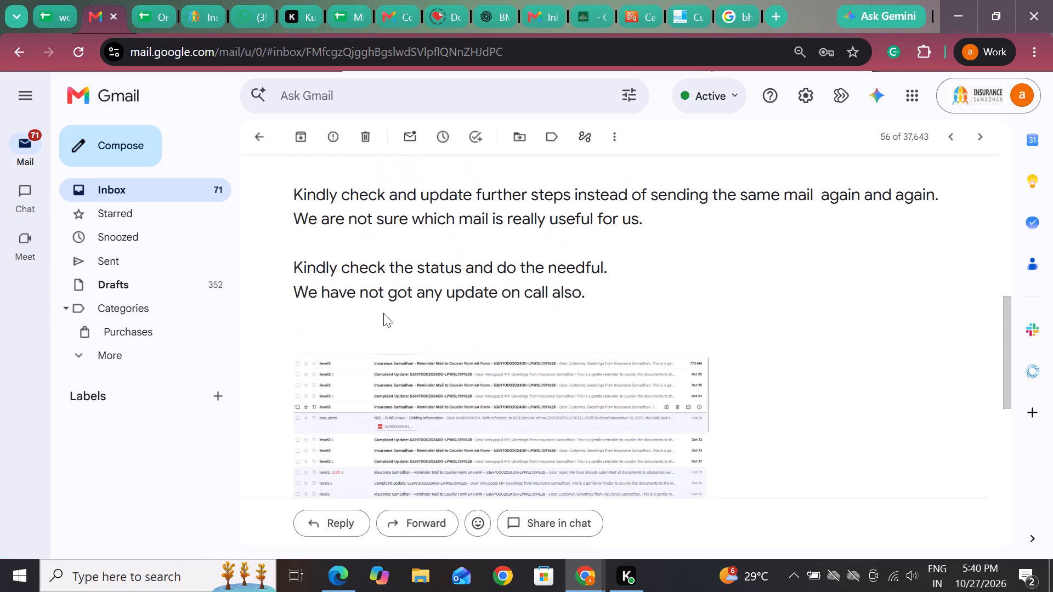
{"action": "left_click", "coordinate": [190, 19]}
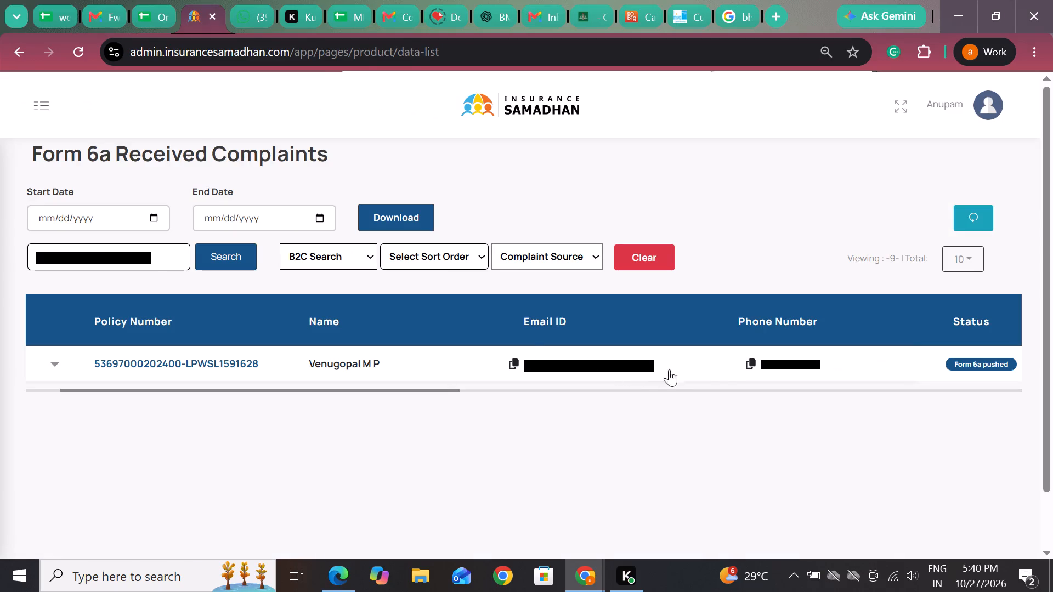
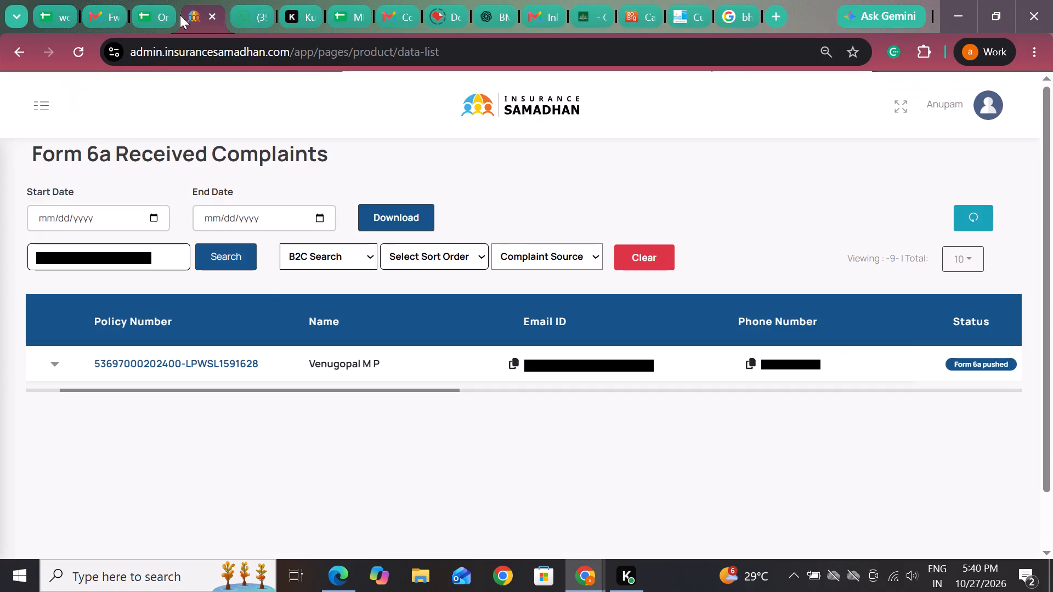
Review the found complaint's row in the received complaints list, from its policy number across to status, hearing date and insurance company.
{"action": "scroll", "coordinate": [275, 353], "scroll_direction": "right", "scroll_amount": 3}
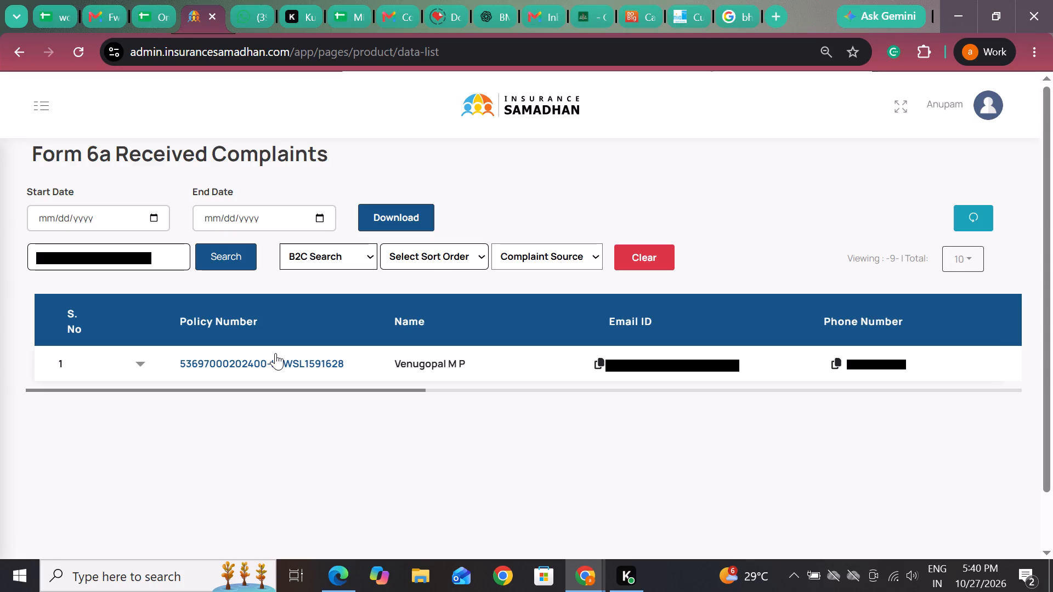
{"action": "scroll", "coordinate": [275, 353], "scroll_direction": "left", "scroll_amount": 1}
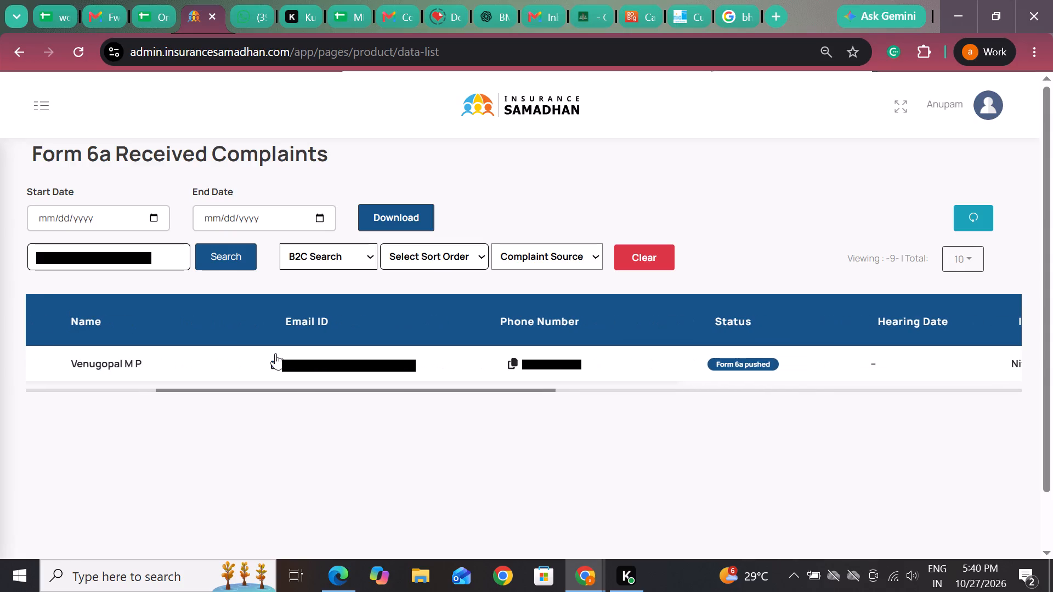
{"action": "scroll", "coordinate": [275, 353], "scroll_direction": "left", "scroll_amount": 1}
{"action": "scroll", "coordinate": [399, 348], "scroll_direction": "up", "scroll_amount": 1}
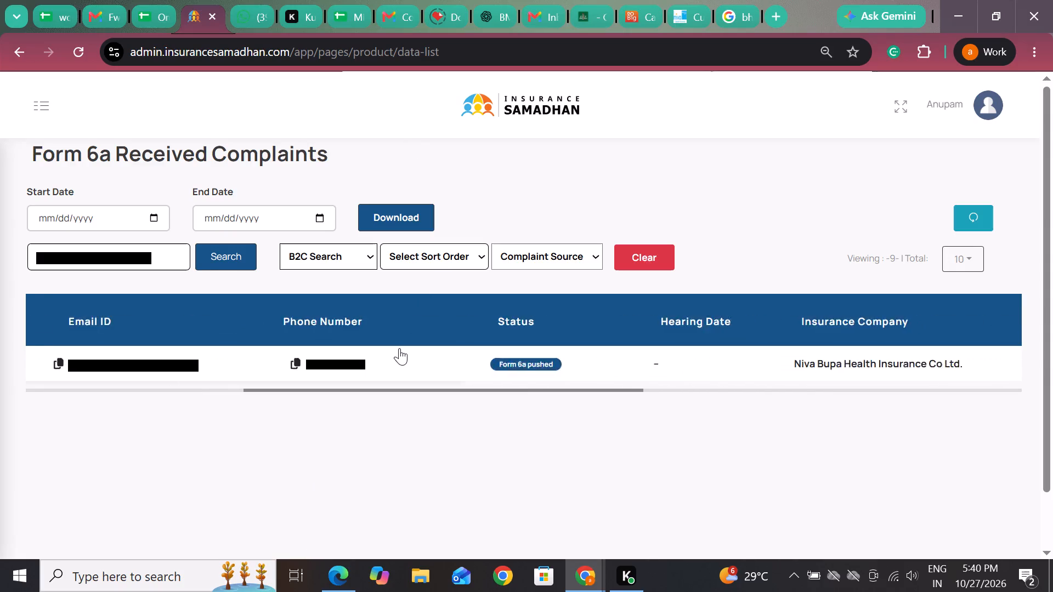
Copy the phone number from the found complaint again, switch to the Smartflo dialer and try to call the customer.
{"action": "scroll", "coordinate": [399, 348], "scroll_direction": "up", "scroll_amount": 1}
{"action": "scroll", "coordinate": [536, 365], "scroll_direction": "left", "scroll_amount": 1}
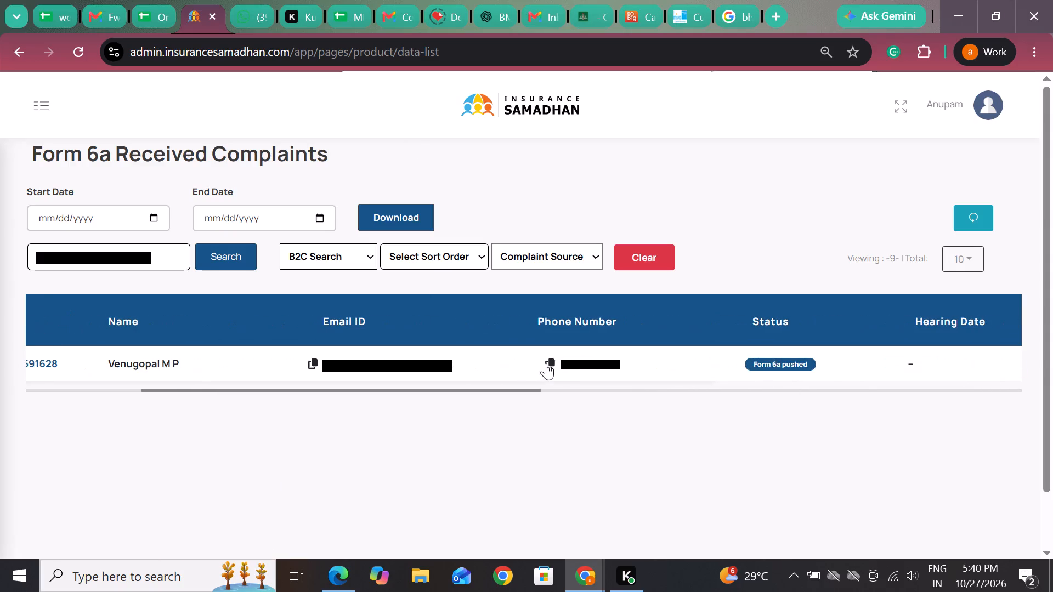
{"action": "scroll", "coordinate": [546, 363], "scroll_direction": "left", "scroll_amount": 1}
{"action": "left_click", "coordinate": [546, 363]}
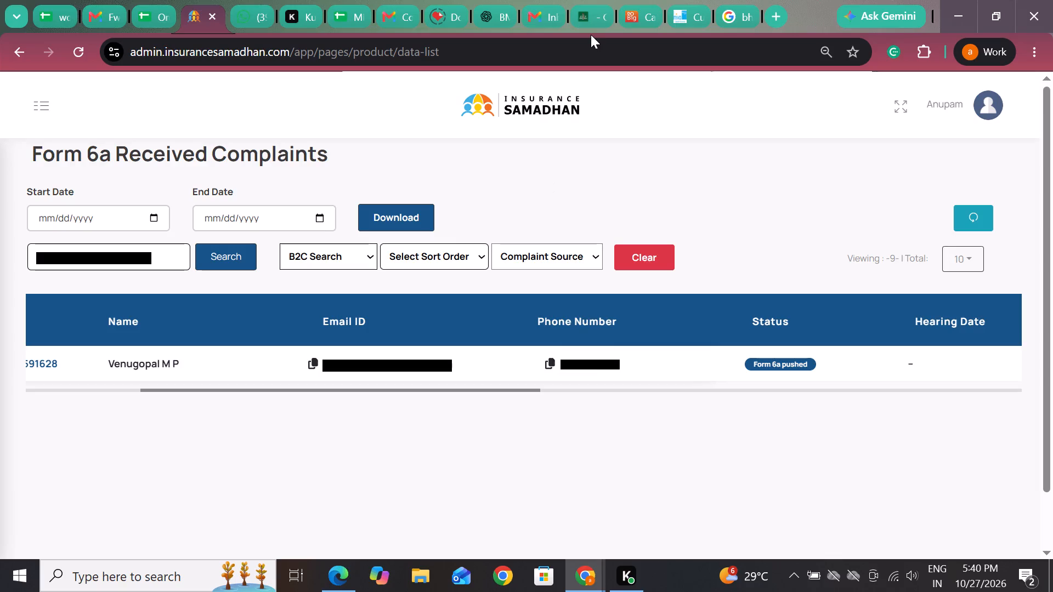
{"action": "left_click", "coordinate": [639, 16]}
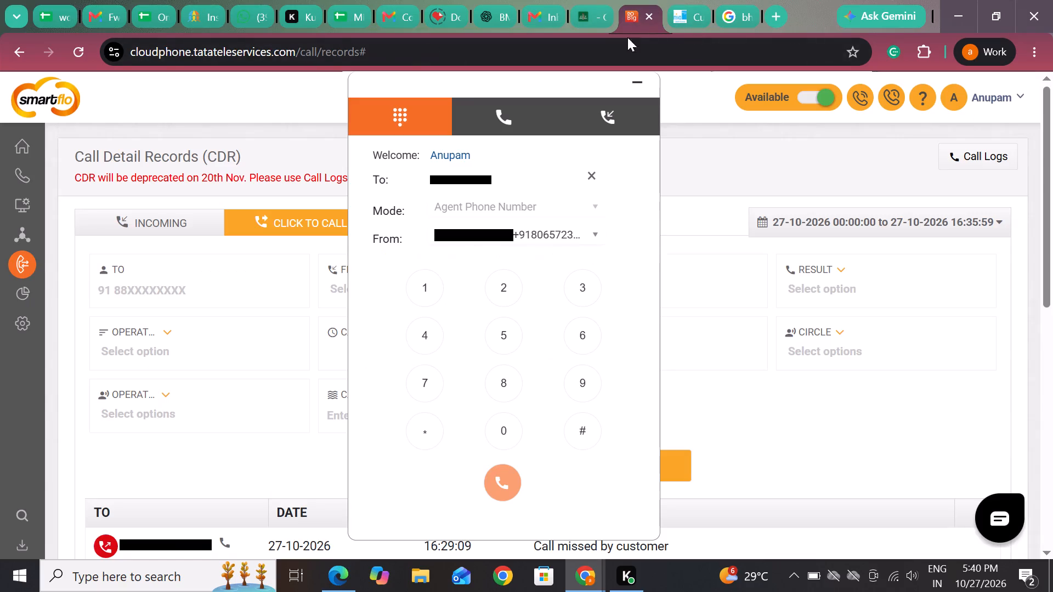
{"action": "double_click", "coordinate": [467, 184]}
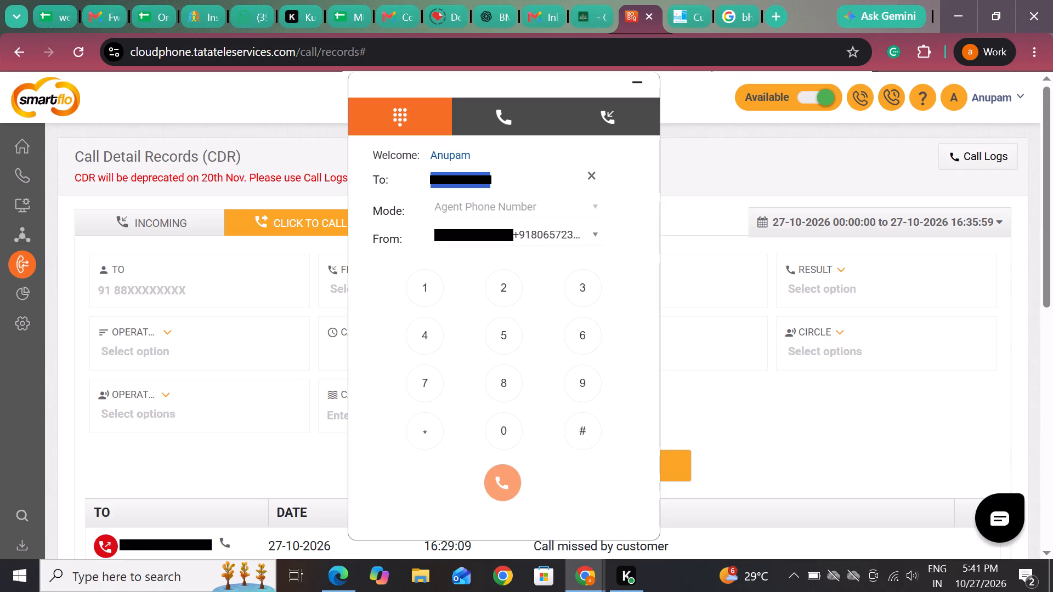
{"action": "left_click", "coordinate": [514, 479]}
Reload the Smartflo page, reopen the dialer and call the customer using the copied phone number.
{"action": "left_click", "coordinate": [79, 59]}
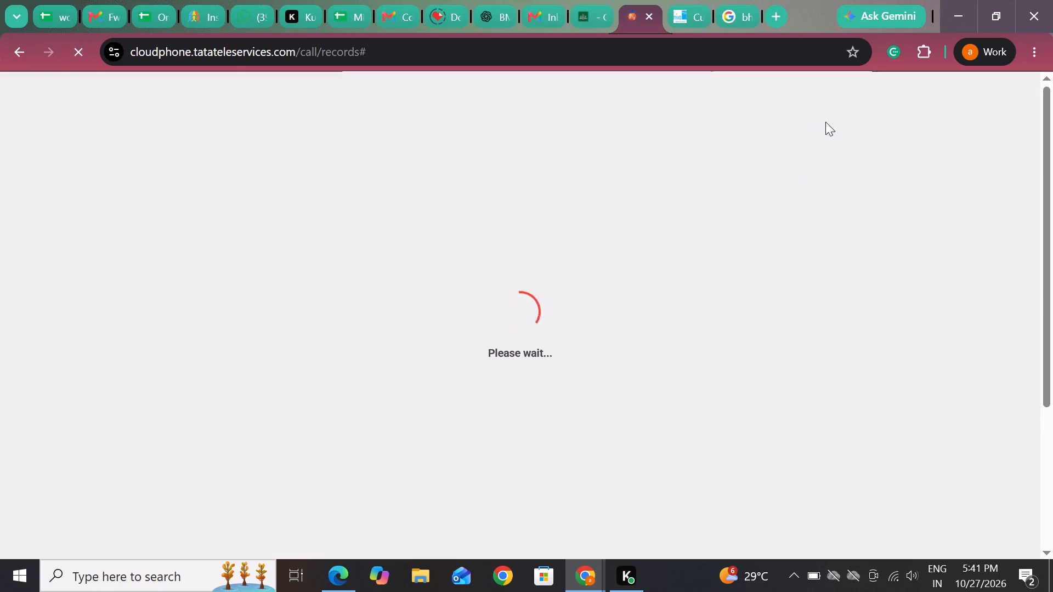
{"action": "left_click", "coordinate": [847, 100]}
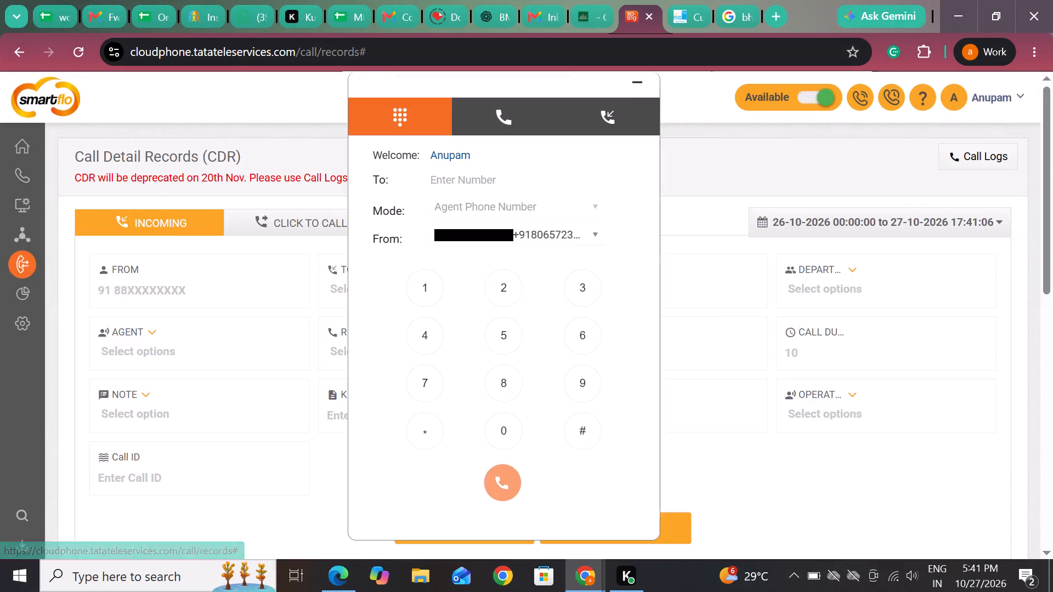
{"action": "left_click", "coordinate": [504, 184], "text": "ctrl"}
{"action": "key", "text": "ctrl+v"}
{"action": "left_click", "coordinate": [495, 477]}
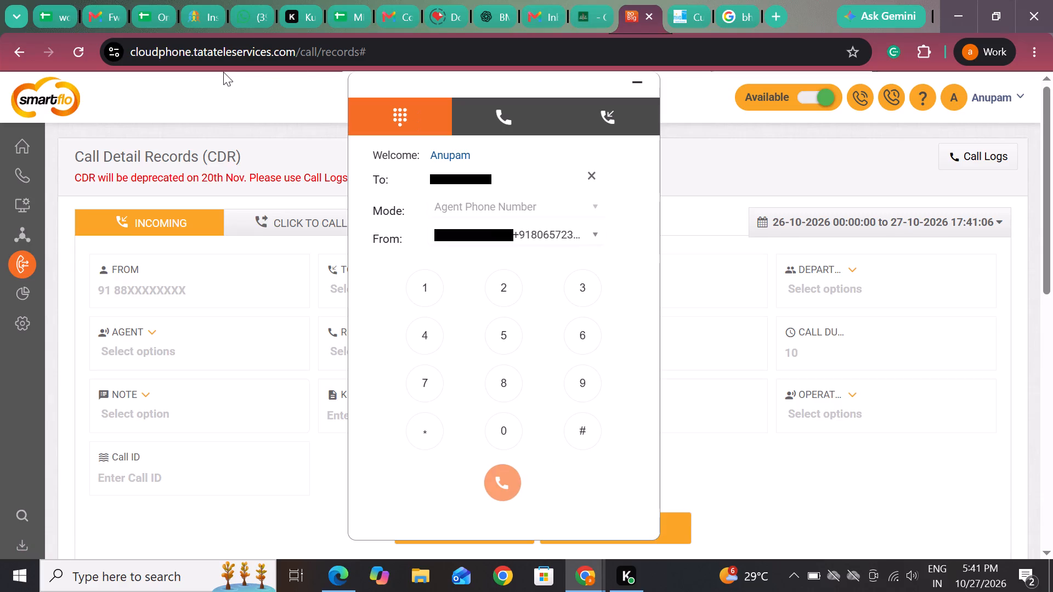